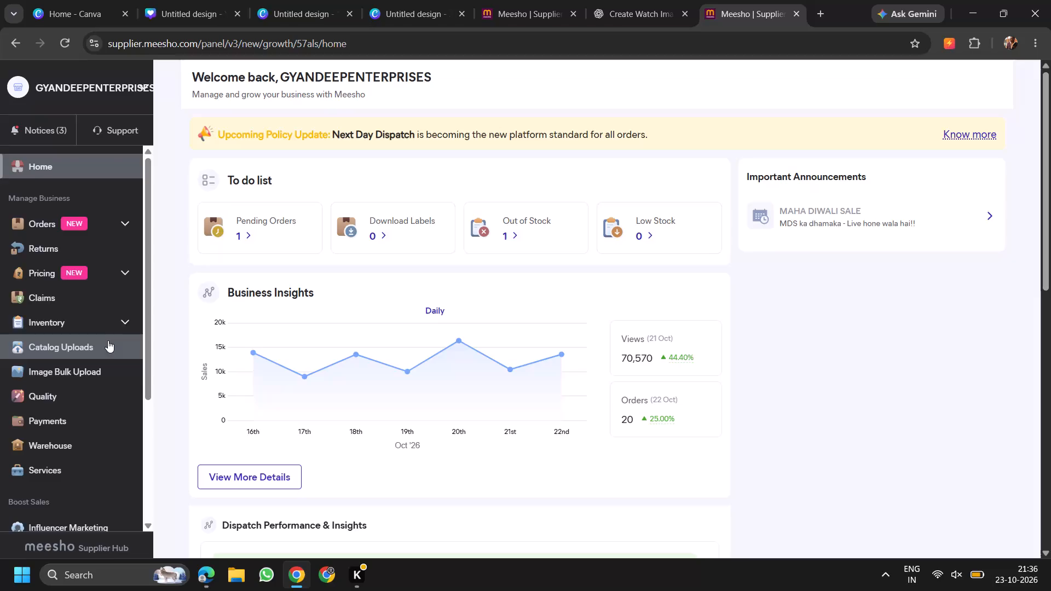
# Open the newest QC-passed Digital Watches catalog, created 20 Oct '26 at 08:59 PM, from the single catalog uploads.
pyautogui.click(90, 346)
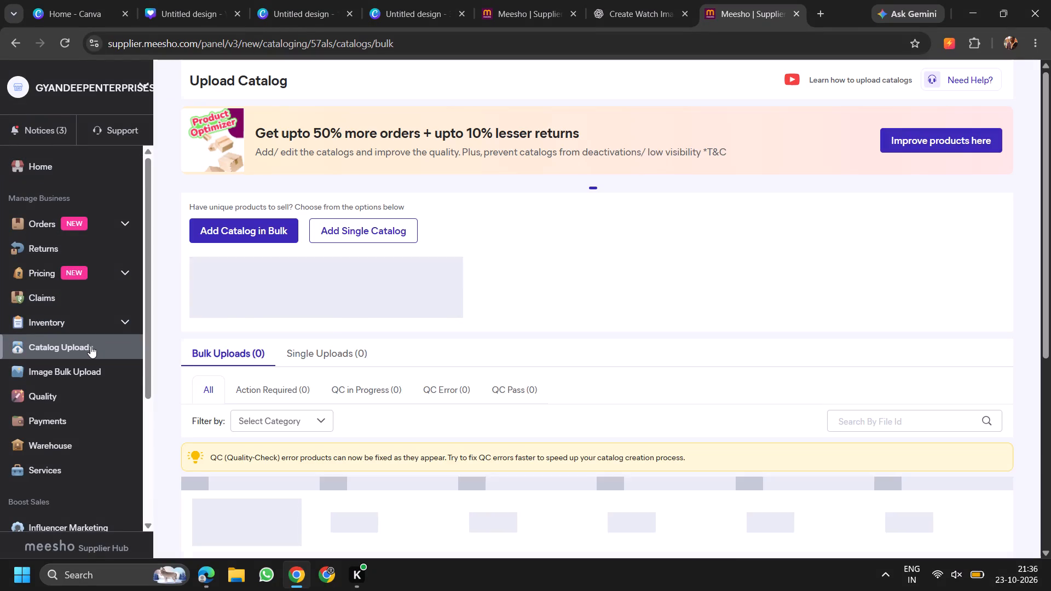
pyautogui.click(345, 347)
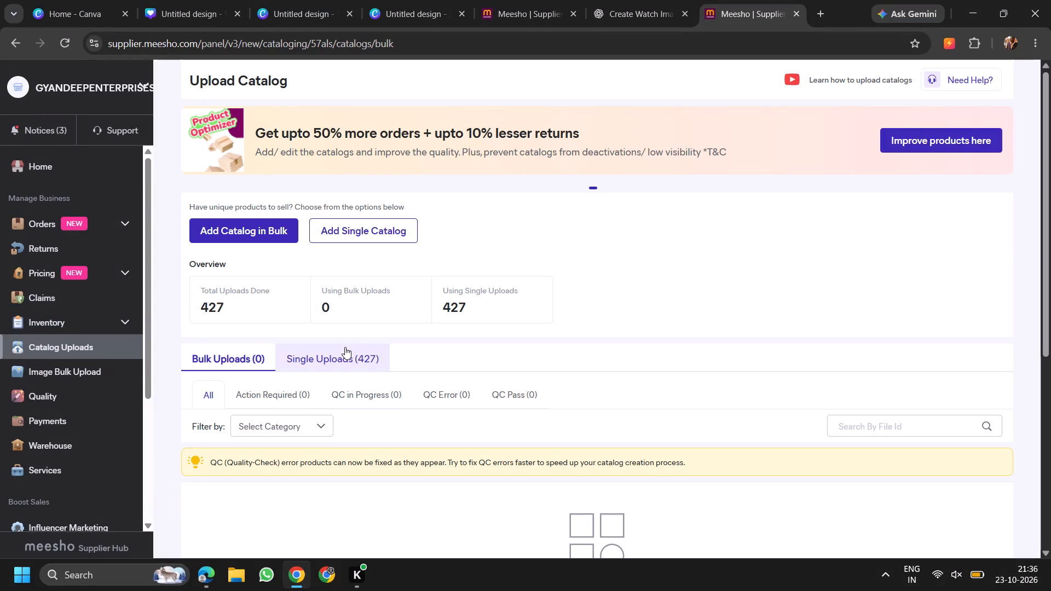
pyautogui.scroll(-3, 648, 285)
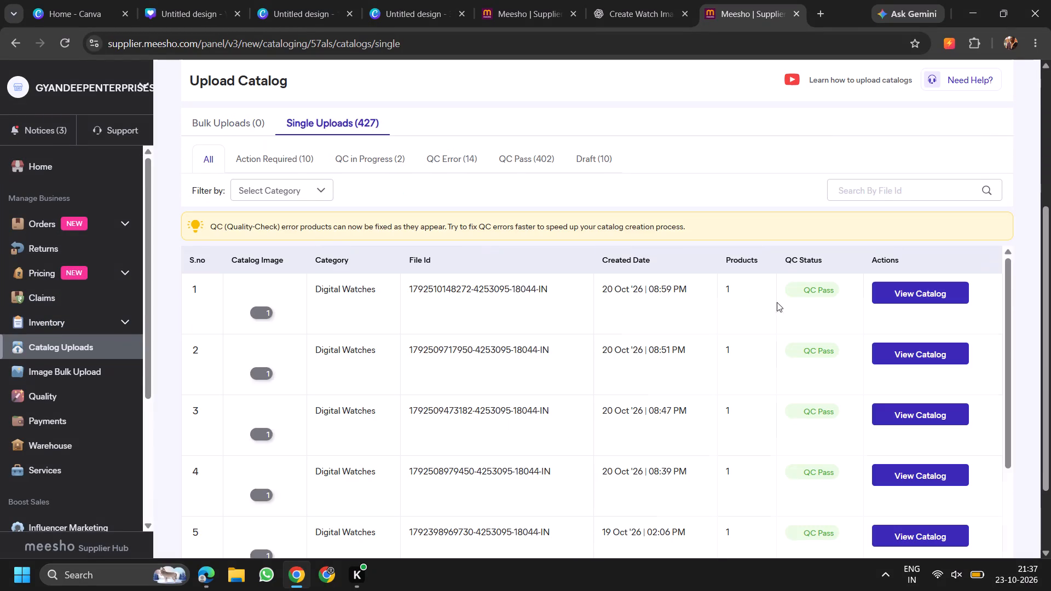
pyautogui.click(884, 285)
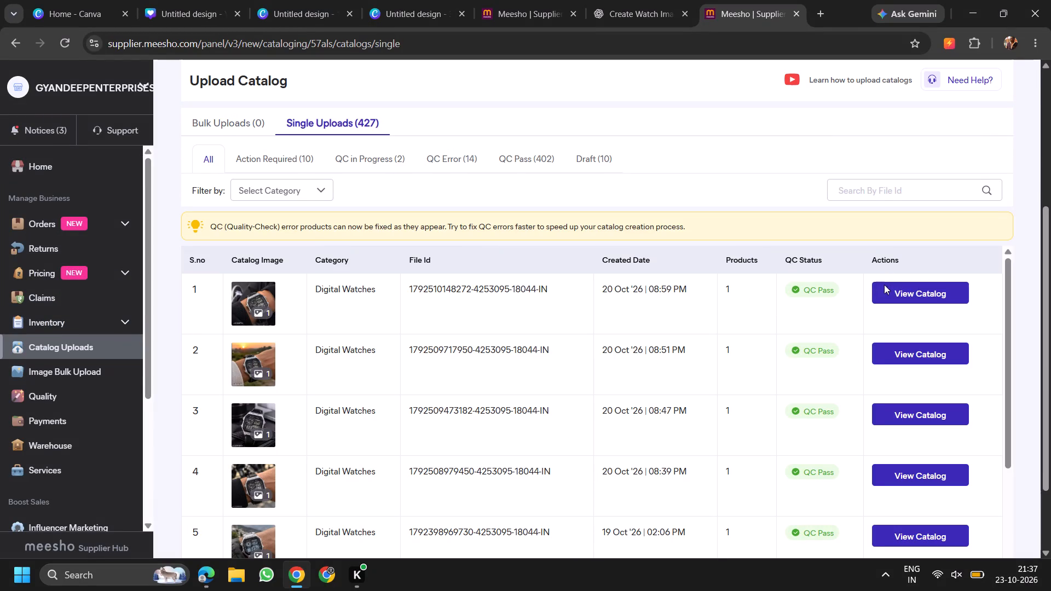
pyautogui.click(682, 337)
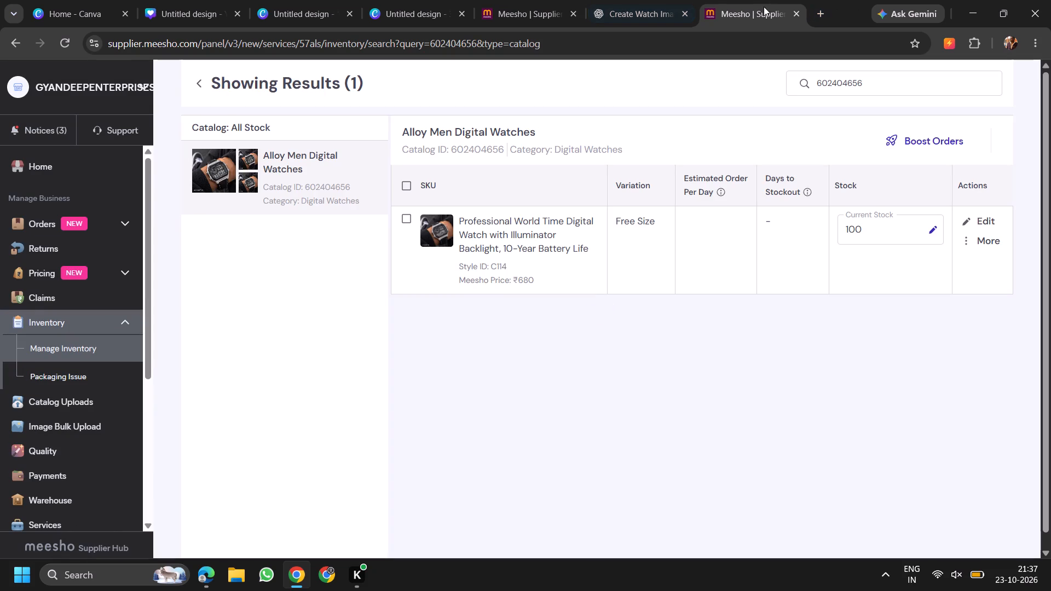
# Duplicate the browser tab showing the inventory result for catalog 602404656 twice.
pyautogui.rightClick(784, 5)
pyautogui.click(859, 134)
pyautogui.click(678, 0)
pyautogui.rightClick(678, 0)
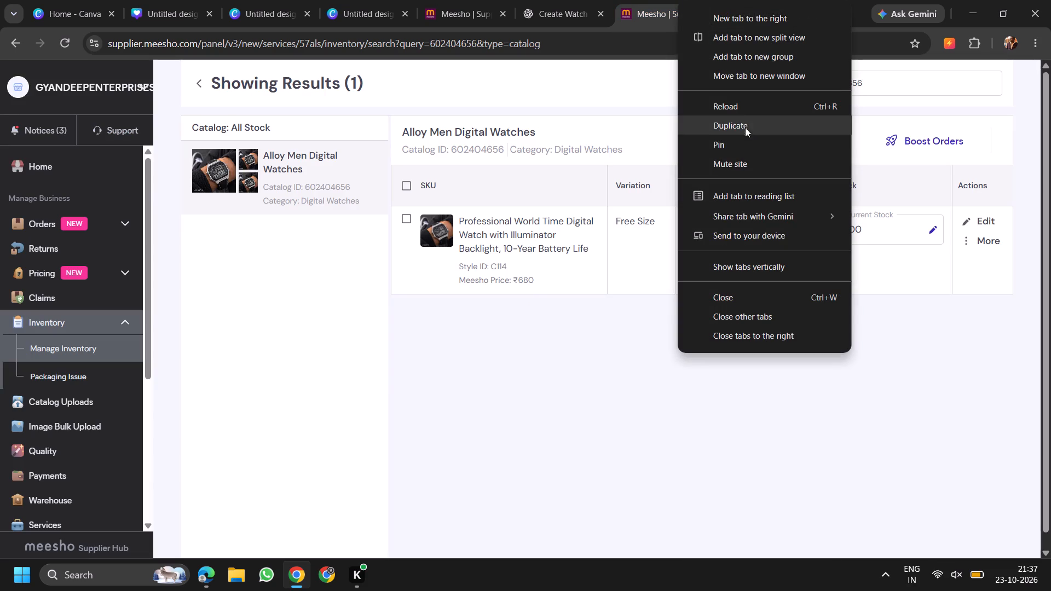
pyautogui.click(742, 122)
# Switch to the open Meesho tab with the single catalog's Add Product Details form for Product 1.
pyautogui.click(429, 0)
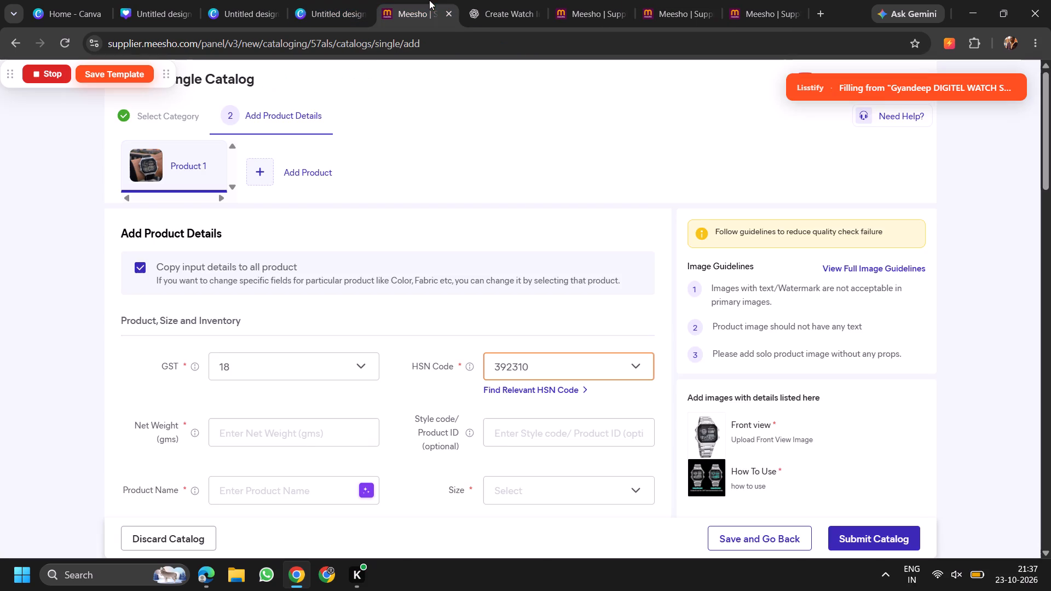
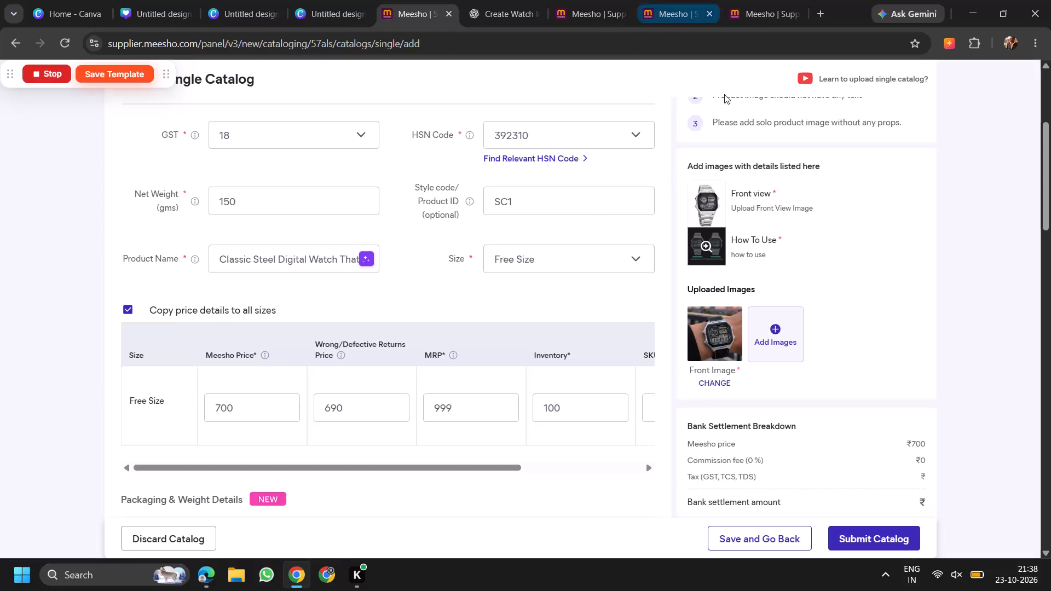
# Set the Style code/Product ID of Product 1 to SC115.
pyautogui.click(560, 202)
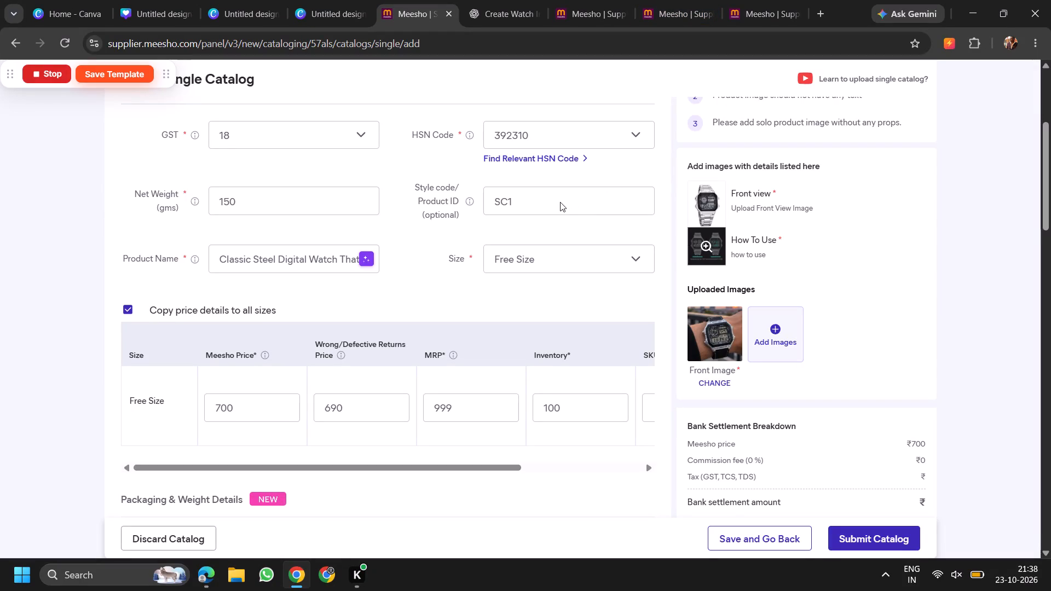
pyautogui.doubleClick(528, 191)
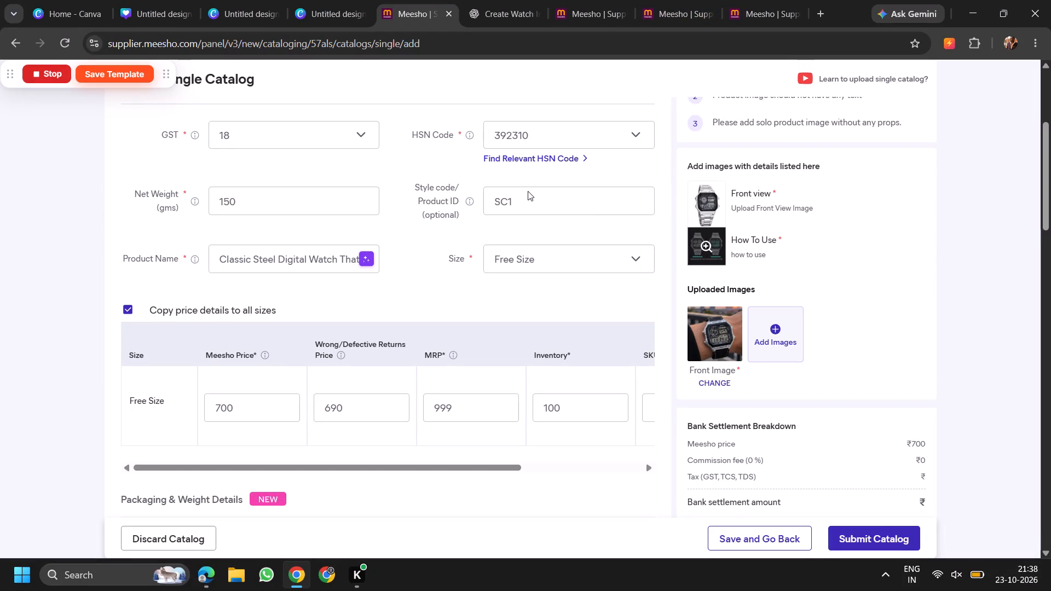
pyautogui.click(528, 191)
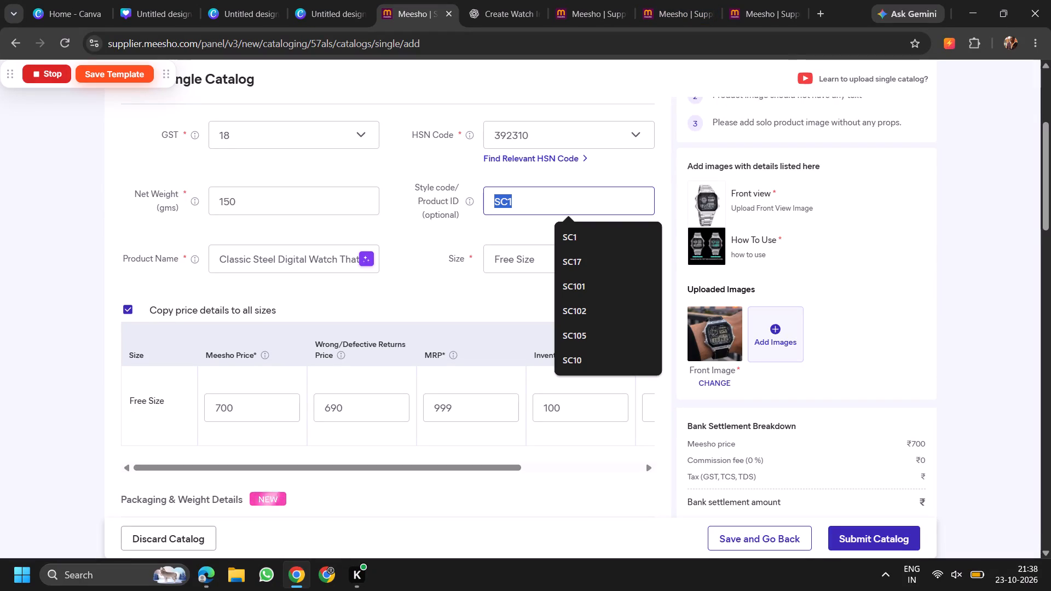
pyautogui.click(528, 191)
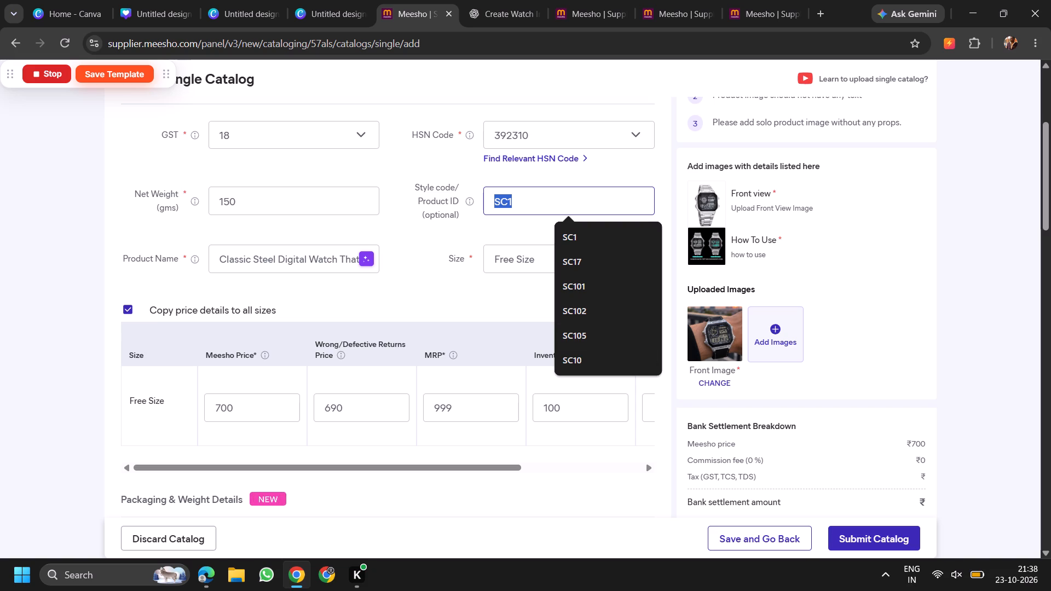
pyautogui.click(891, 352)
pyautogui.click(896, 350)
pyautogui.scroll(-2, 400, 419)
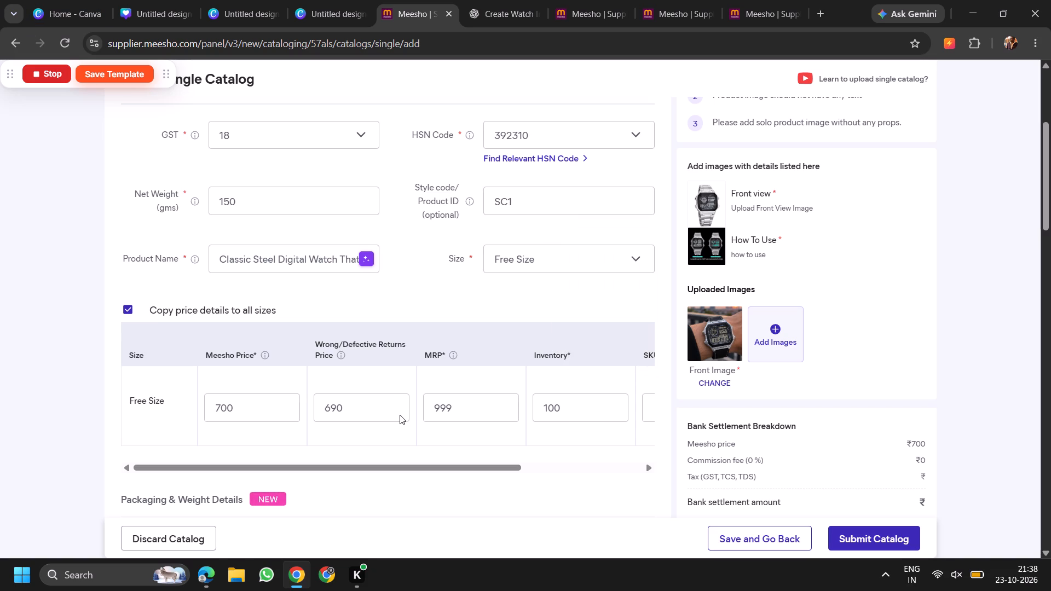
pyautogui.scroll(-2, 400, 415)
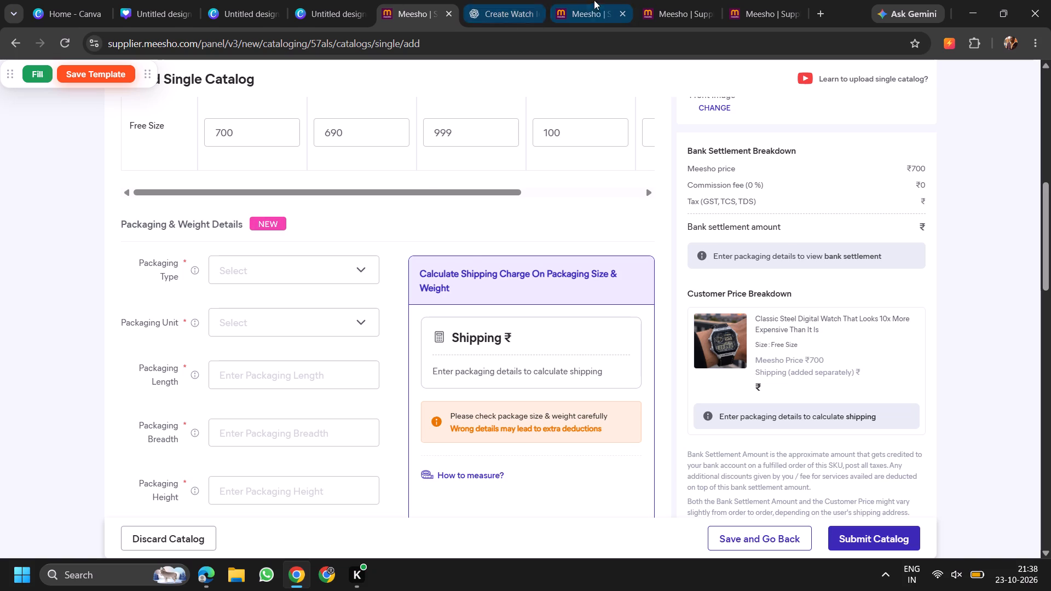
pyautogui.scroll(4, 467, 249)
pyautogui.hscroll(1, 467, 249)
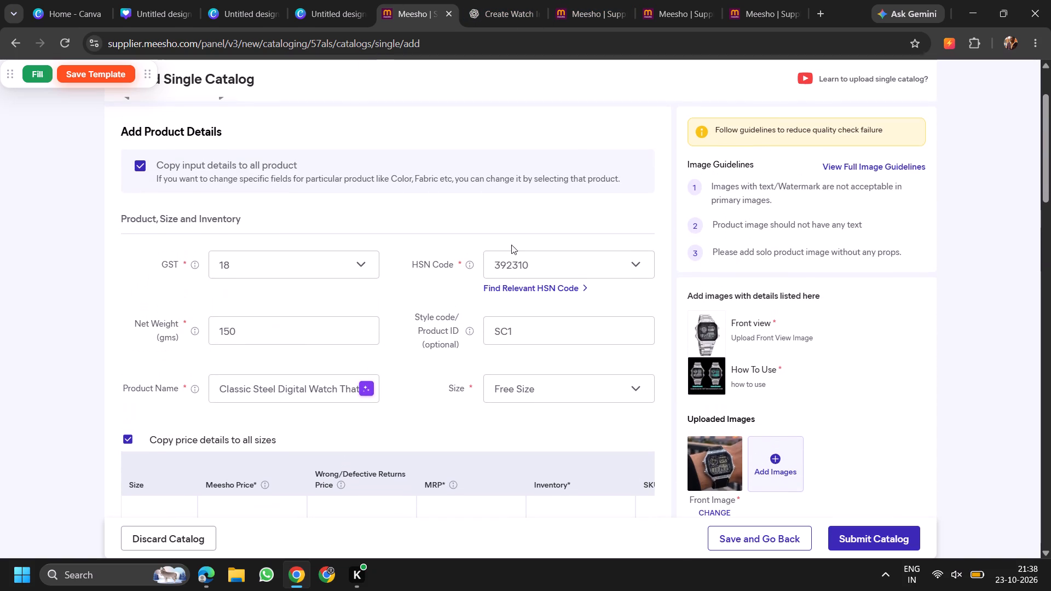
pyautogui.tripleClick(501, 274)
pyautogui.click(501, 274)
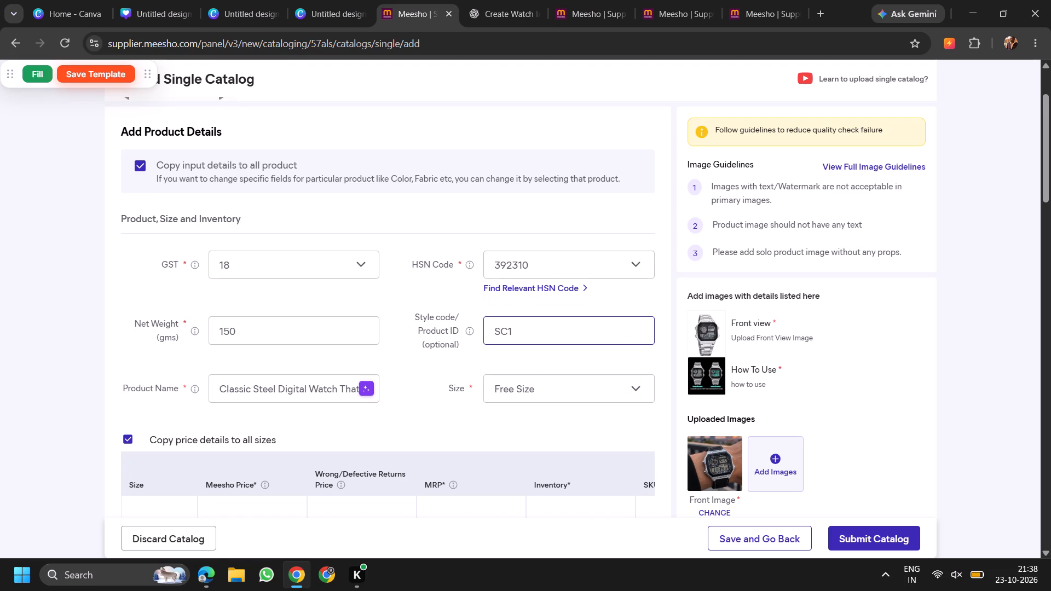
pyautogui.click(538, 322)
pyautogui.write('15')
pyautogui.click(960, 233)
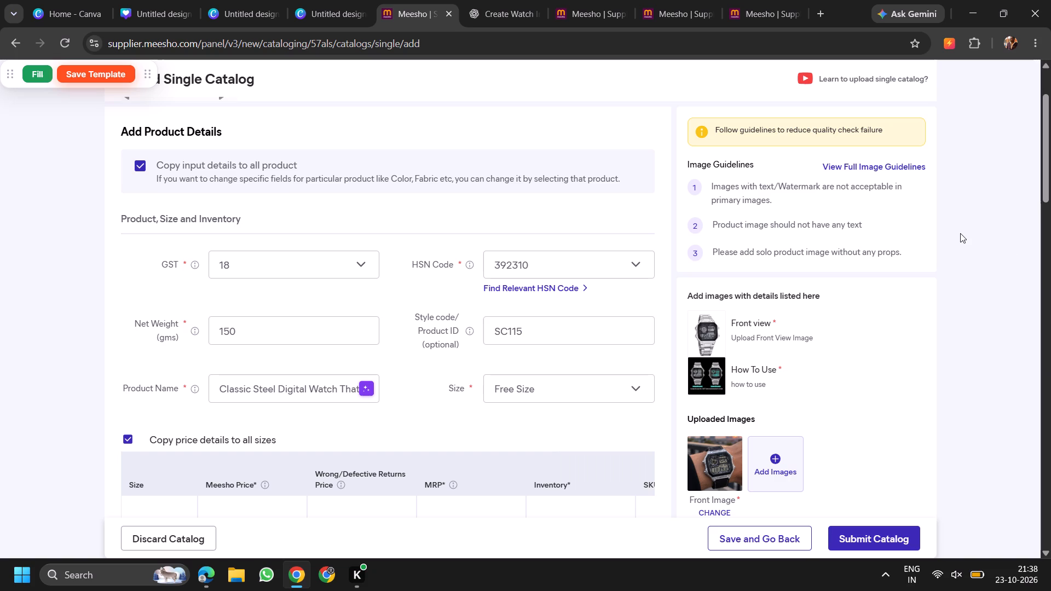
# Set the Free Size Meesho Price to 680 and the Wrong/Defective Returns Price to 678.
pyautogui.scroll(-3, 809, 218)
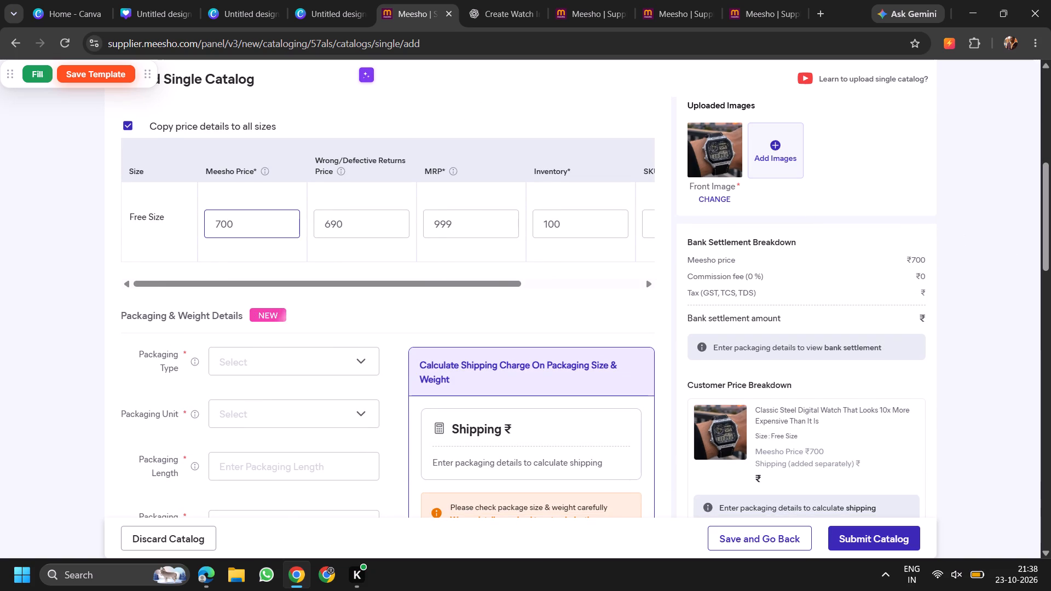
pyautogui.click(230, 219)
pyautogui.press('BackSpace')
pyautogui.press('BackSpace')
pyautogui.press('BackSpace')
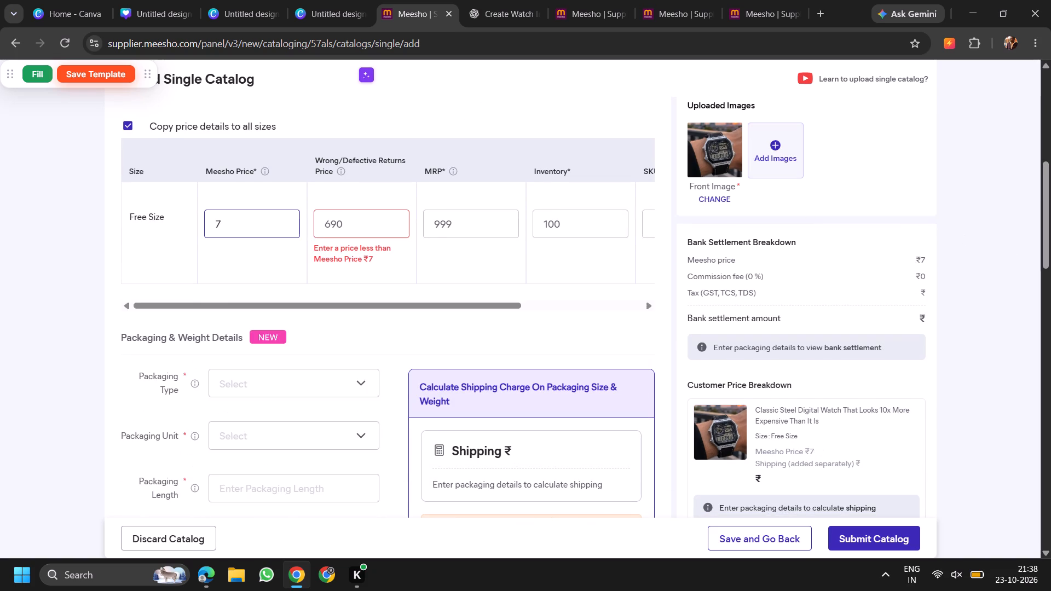
pyautogui.press('BackSpace')
pyautogui.write('69')
pyautogui.press('BackSpace')
pyautogui.write('80')
pyautogui.click(344, 222)
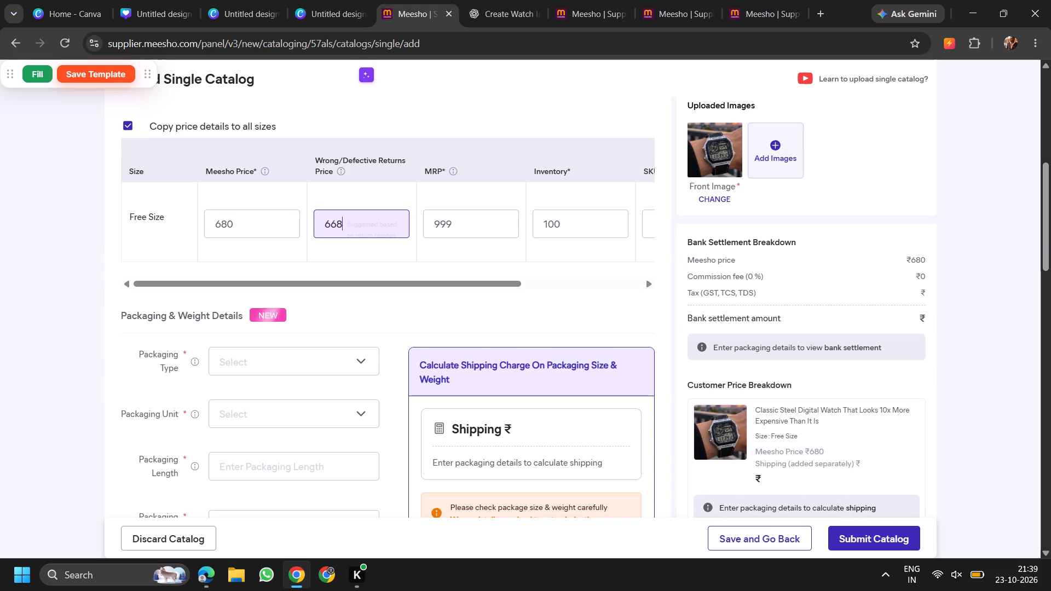
pyautogui.click(337, 221)
pyautogui.press('BackSpace')
pyautogui.press('7')
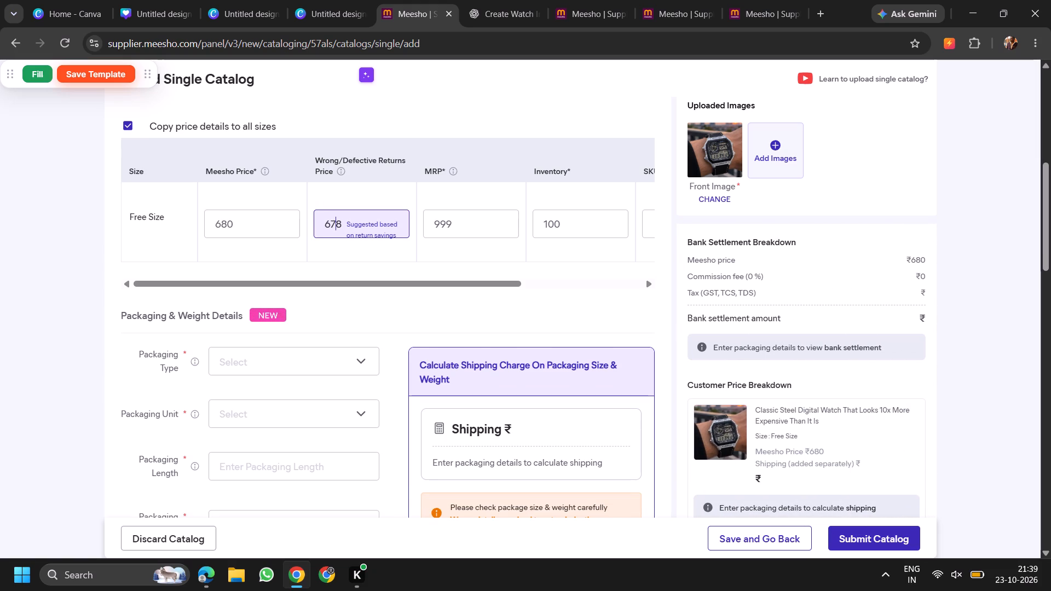
# Set the packaging type to Box Packaging and the packaging unit to cm.
pyautogui.click(310, 369)
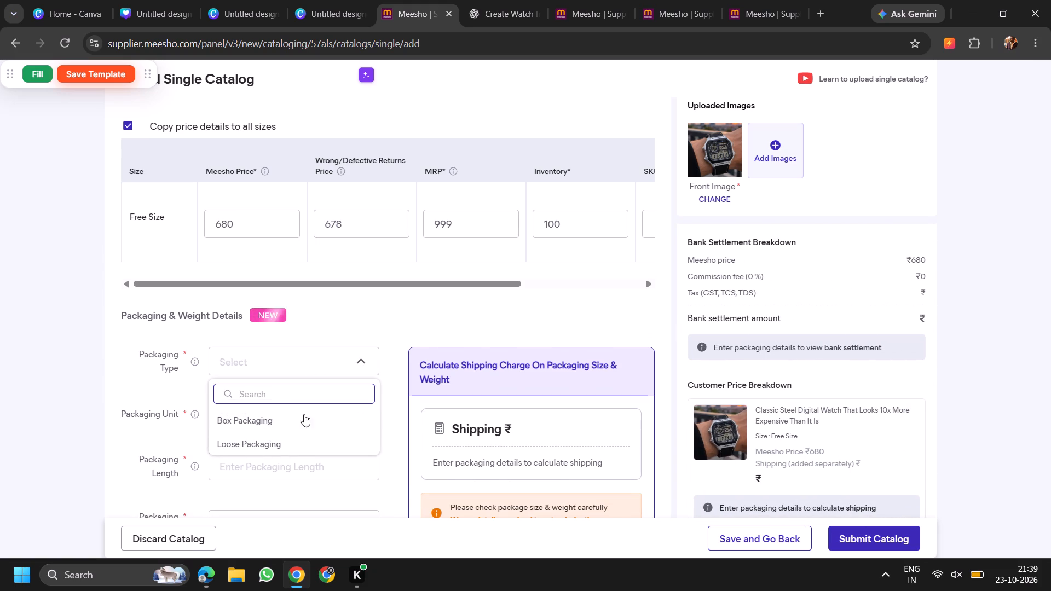
pyautogui.click(294, 425)
pyautogui.click(297, 405)
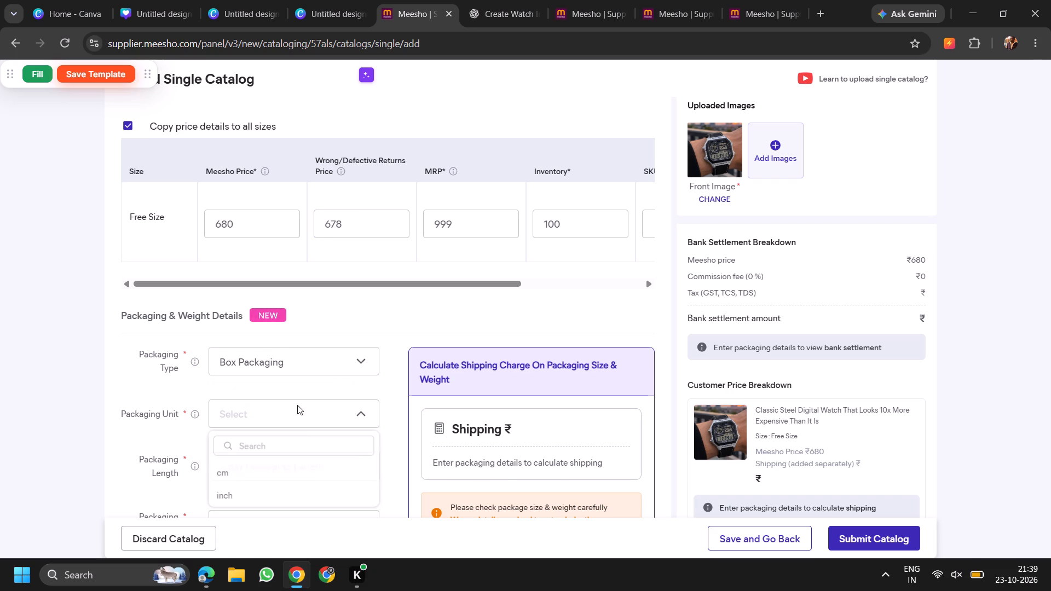
pyautogui.click(287, 476)
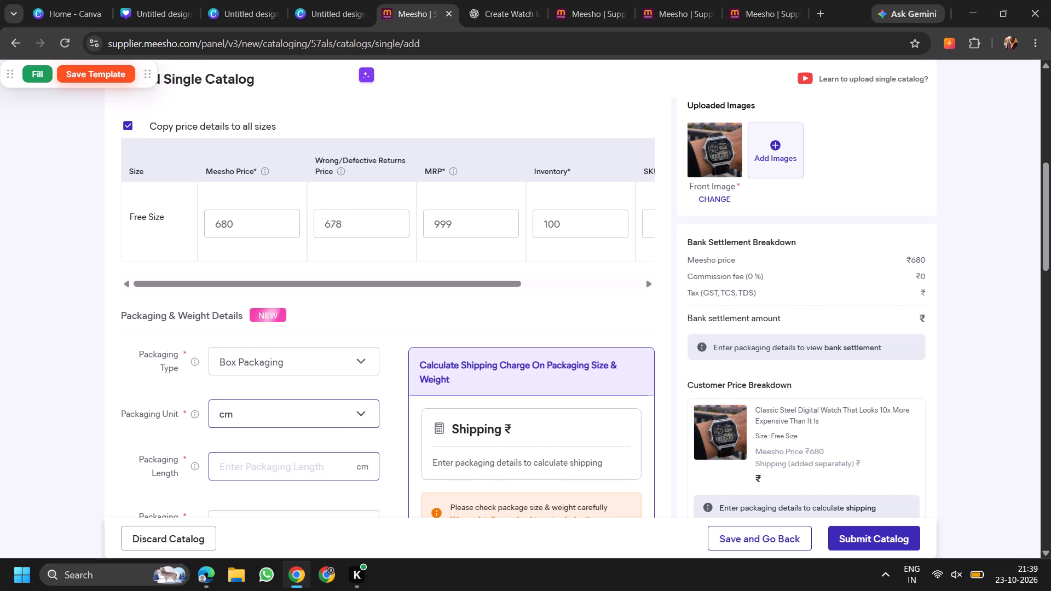
# Enter packaging length 10.5 cm, breadth 1.5 cm, height 1.5 cm and weight 150 grams.
pyautogui.click(294, 468)
pyautogui.click(312, 304)
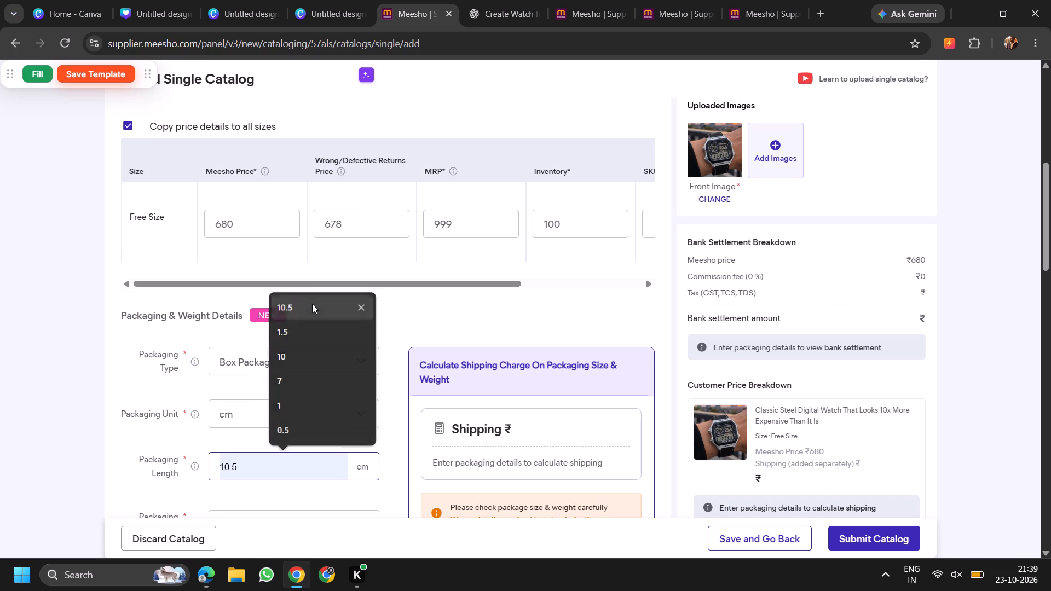
pyautogui.scroll(-2, 383, 497)
pyautogui.click(314, 308)
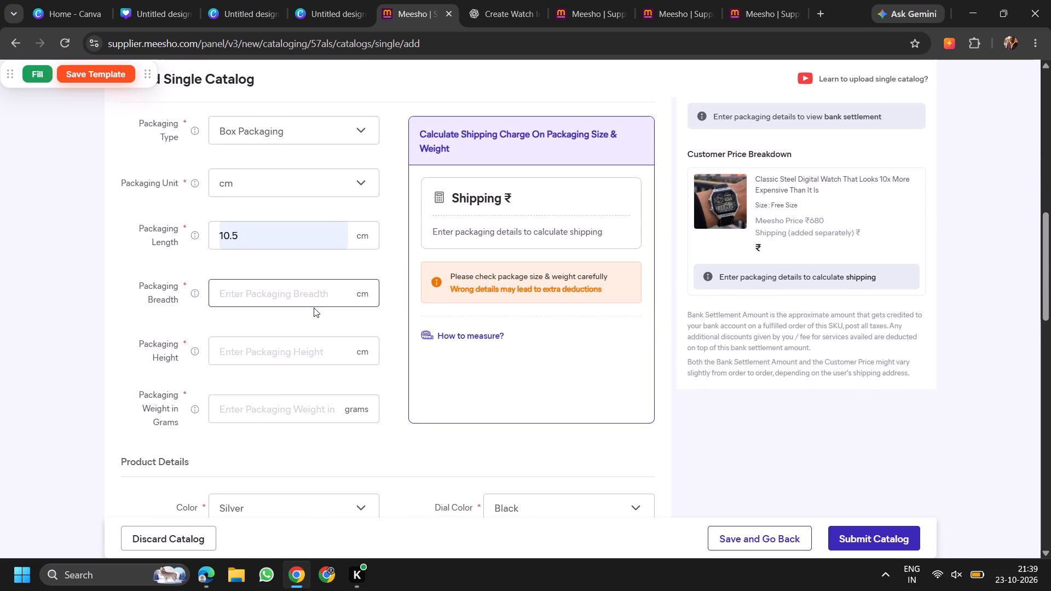
pyautogui.click(312, 292)
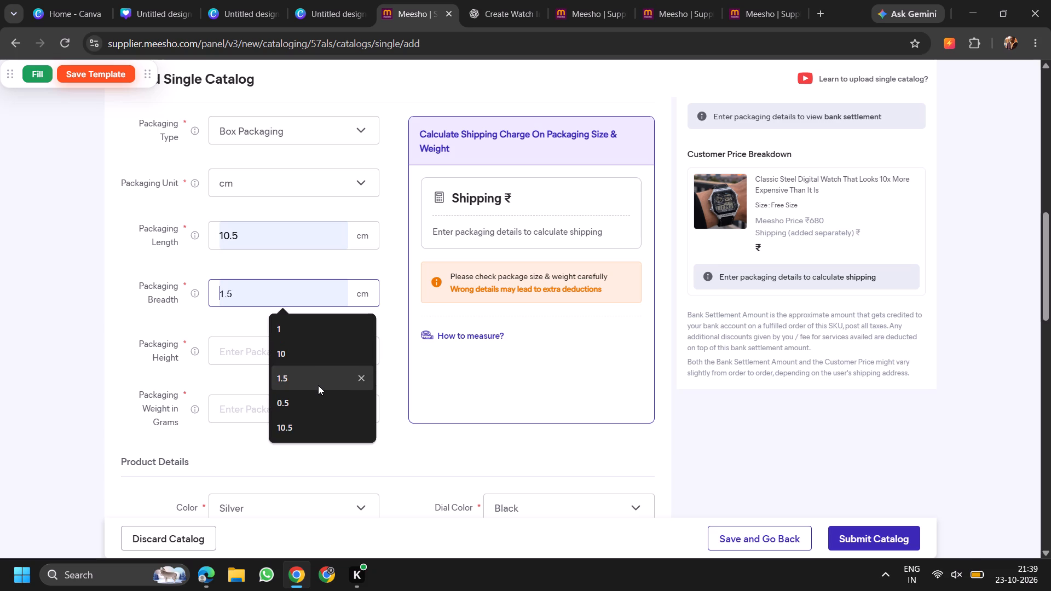
pyautogui.click(318, 385)
pyautogui.click(308, 360)
pyautogui.click(313, 381)
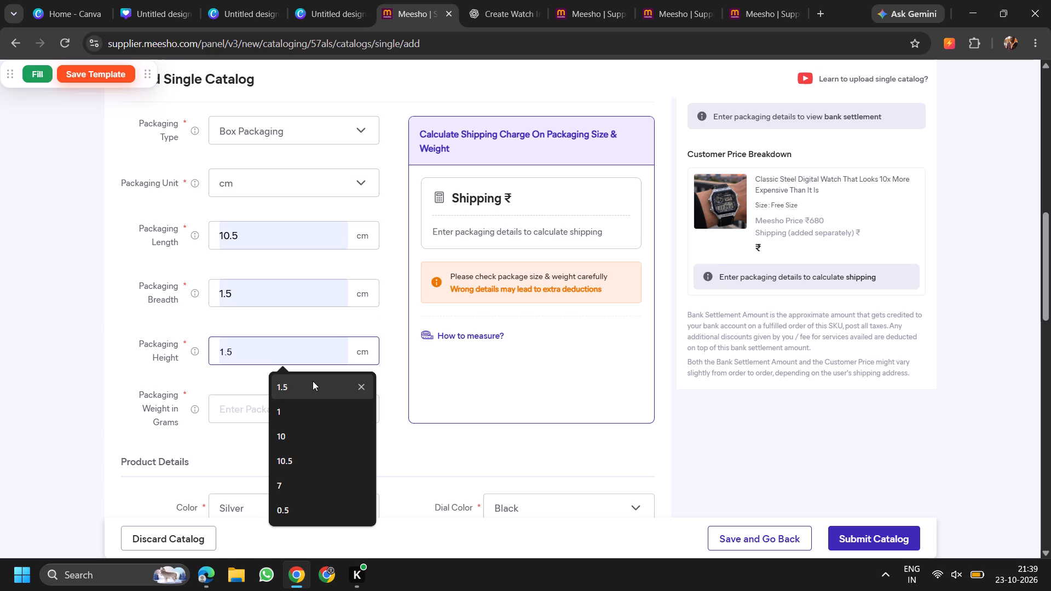
pyautogui.click(284, 417)
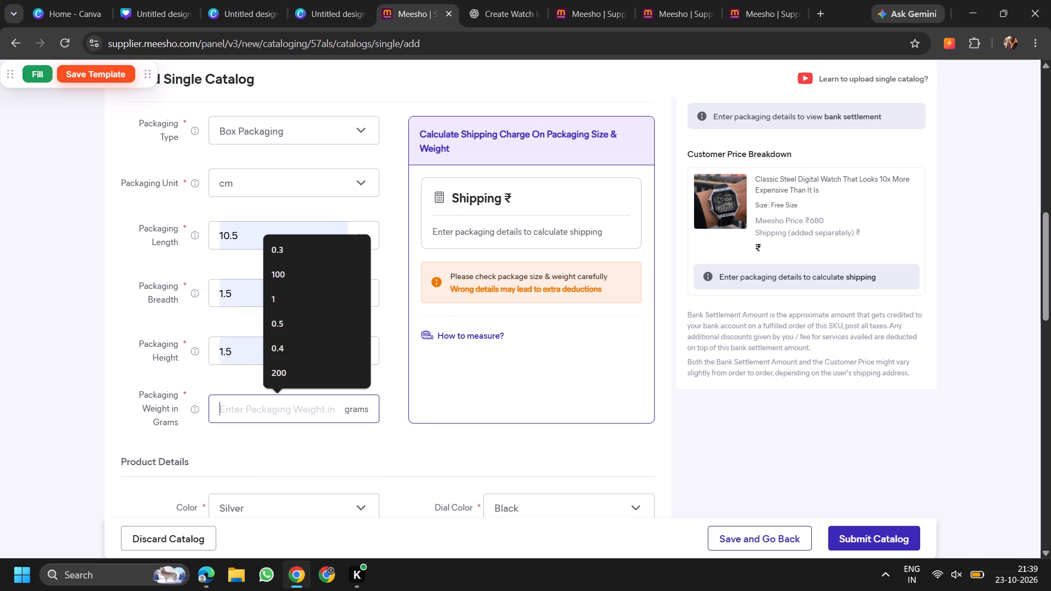
pyautogui.write('150')
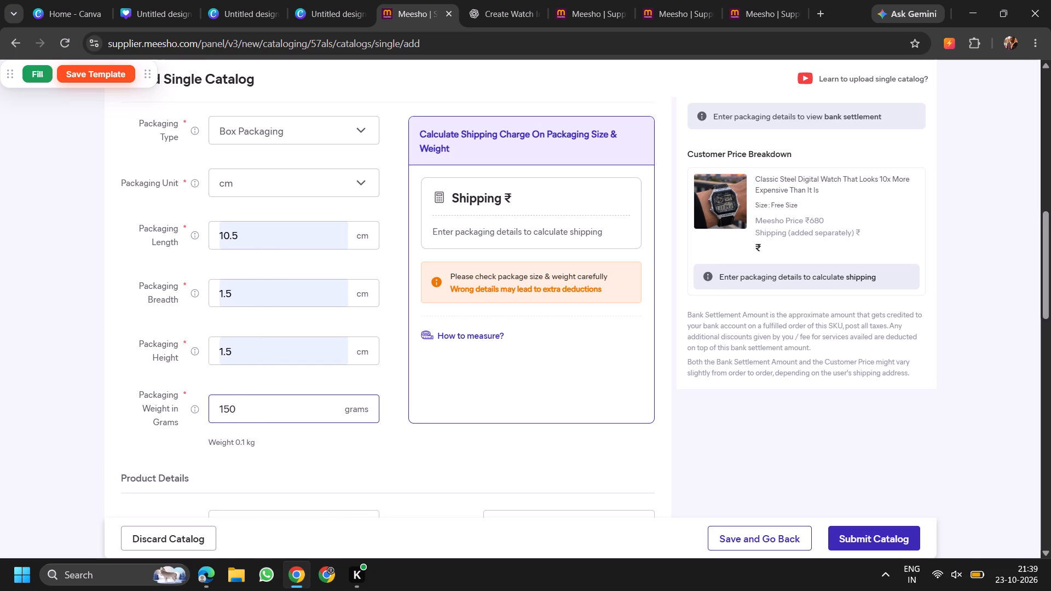
pyautogui.click(874, 352)
# Add the Gemini-generated side-view, back-view and feature infographic watch images from the Screenshots folder to the product.
pyautogui.scroll(3, 874, 352)
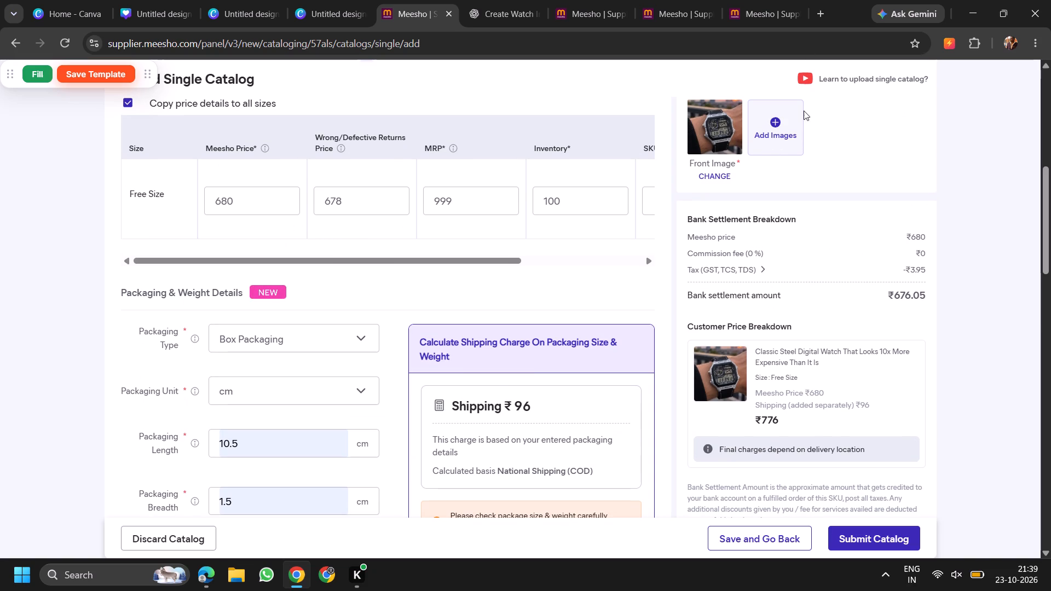
pyautogui.click(787, 129)
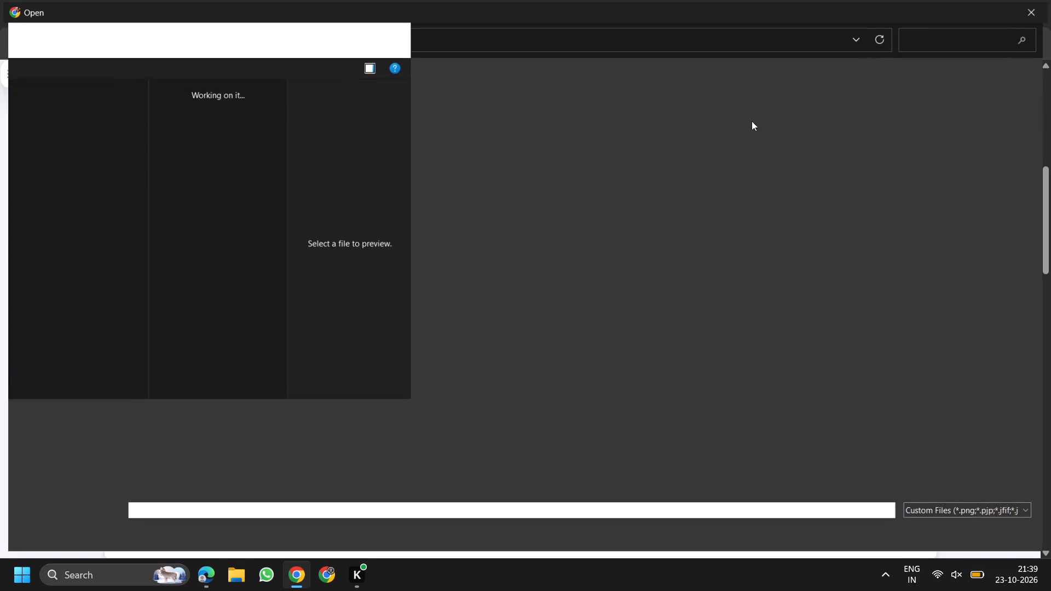
pyautogui.click(454, 158)
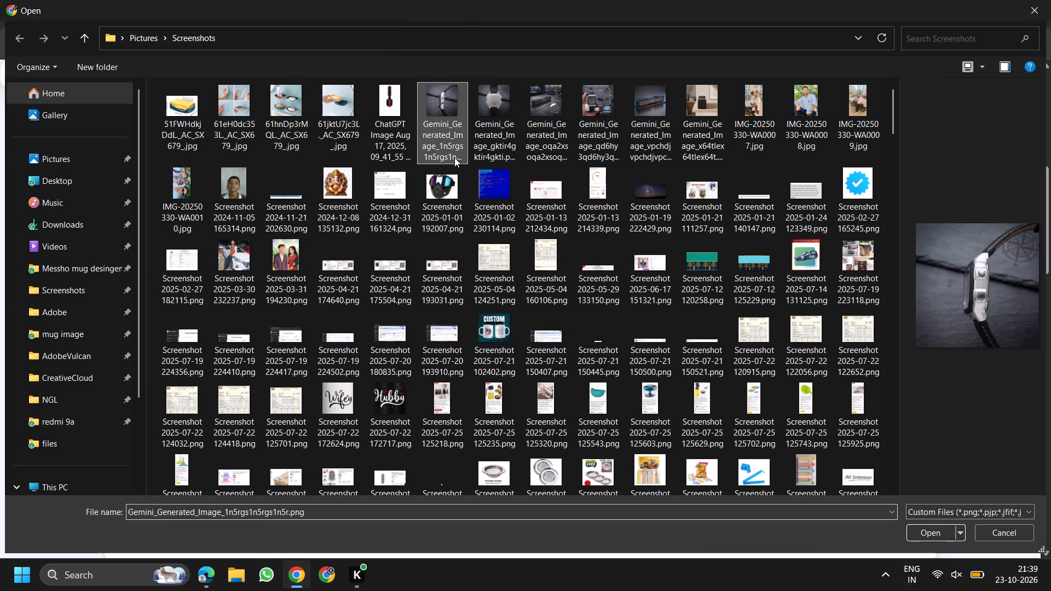
pyautogui.keyDown('shift'); pyautogui.click(486, 119); pyautogui.keyUp('shift')
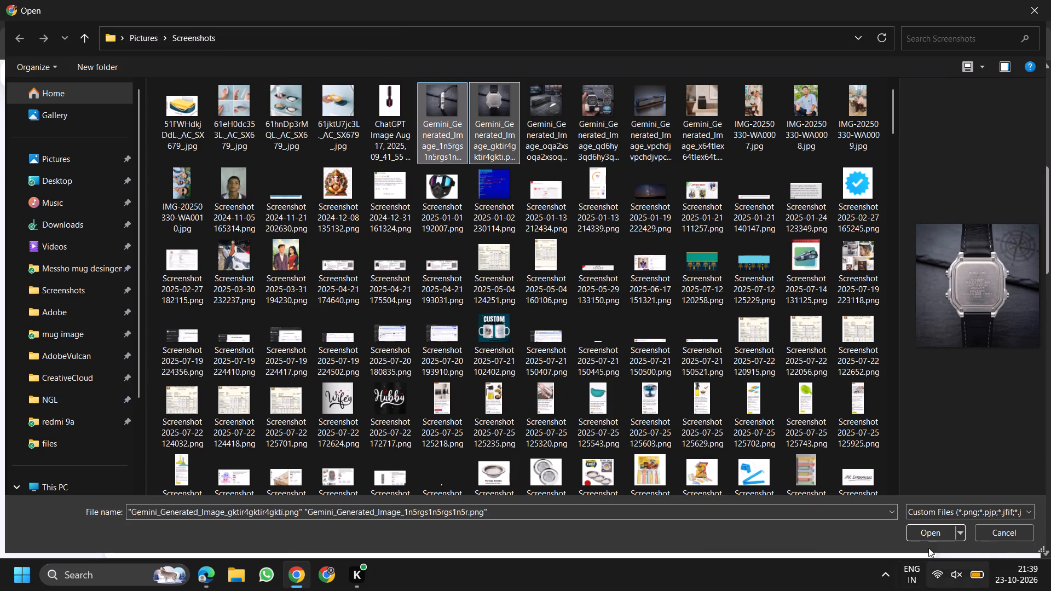
pyautogui.click(934, 531)
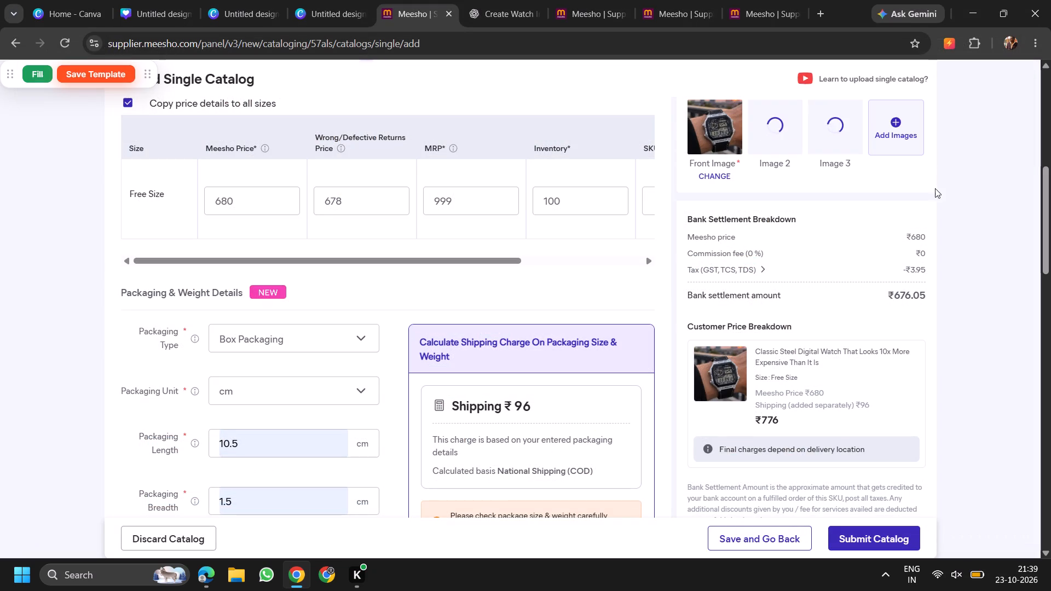
pyautogui.click(904, 149)
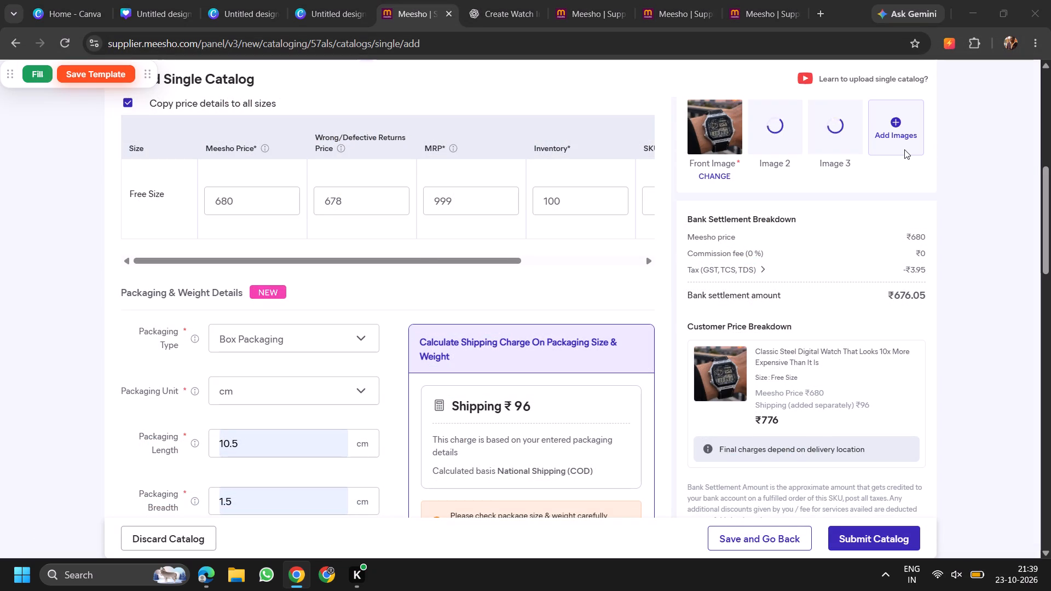
pyautogui.doubleClick(597, 105)
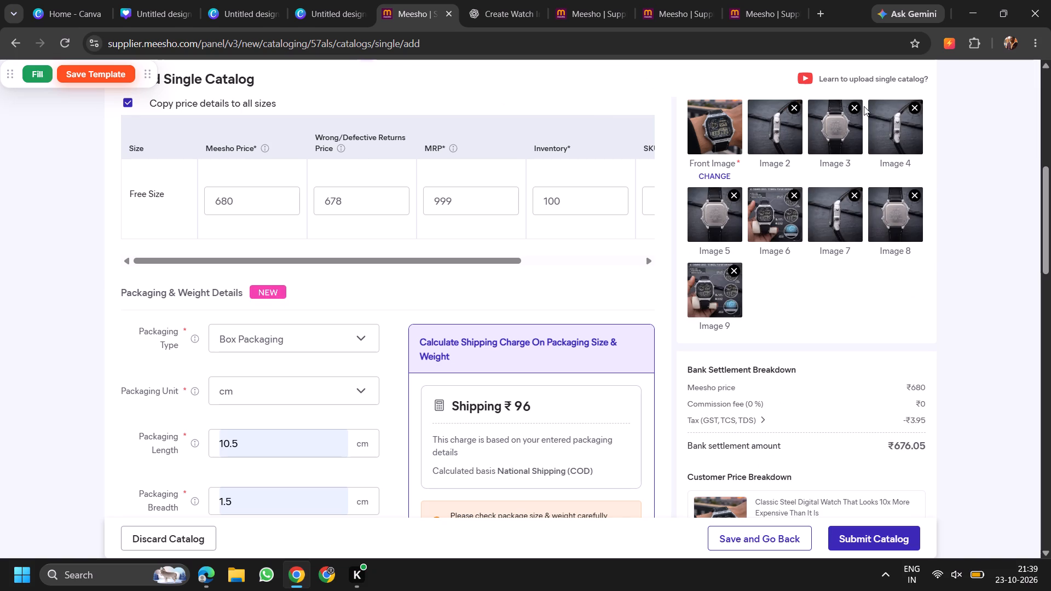
# Remove the duplicate uploads, keeping the front image plus one side view, one back view and one feature infographic.
pyautogui.click(735, 196)
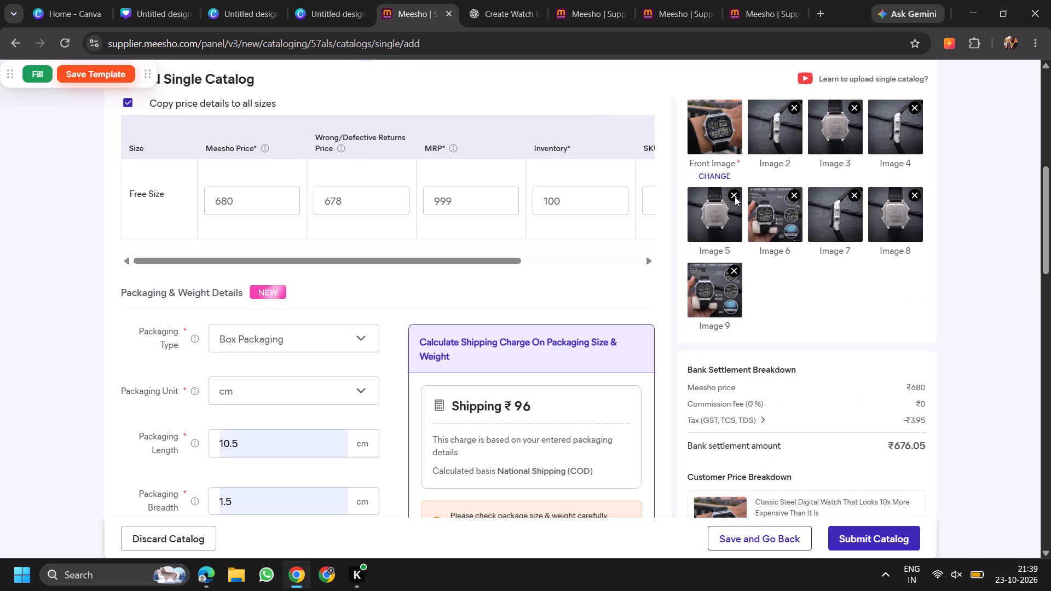
pyautogui.click(735, 196)
pyautogui.click(735, 196)
pyautogui.click(735, 196)
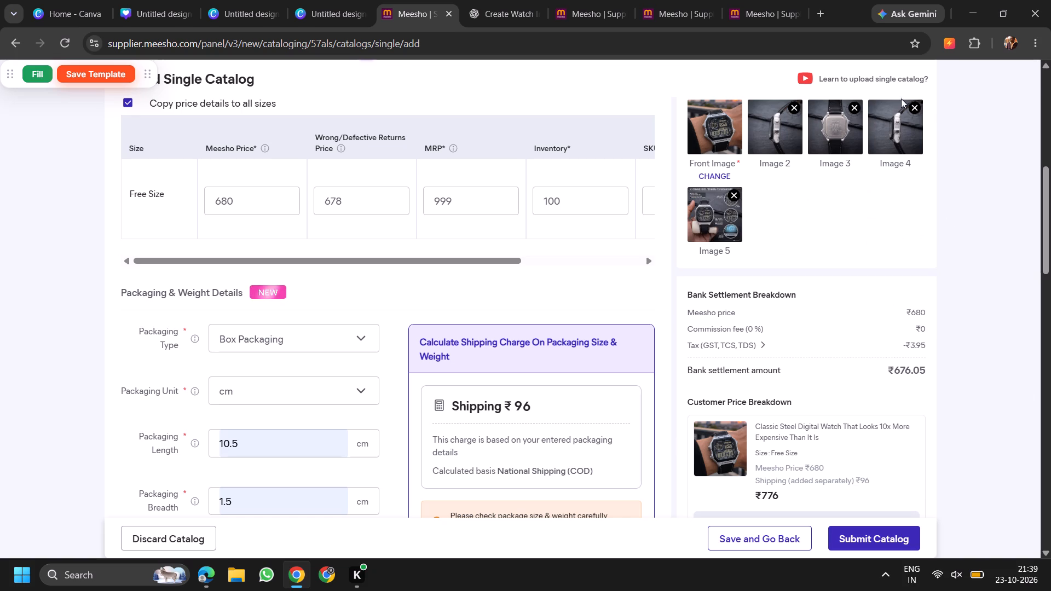
pyautogui.click(913, 108)
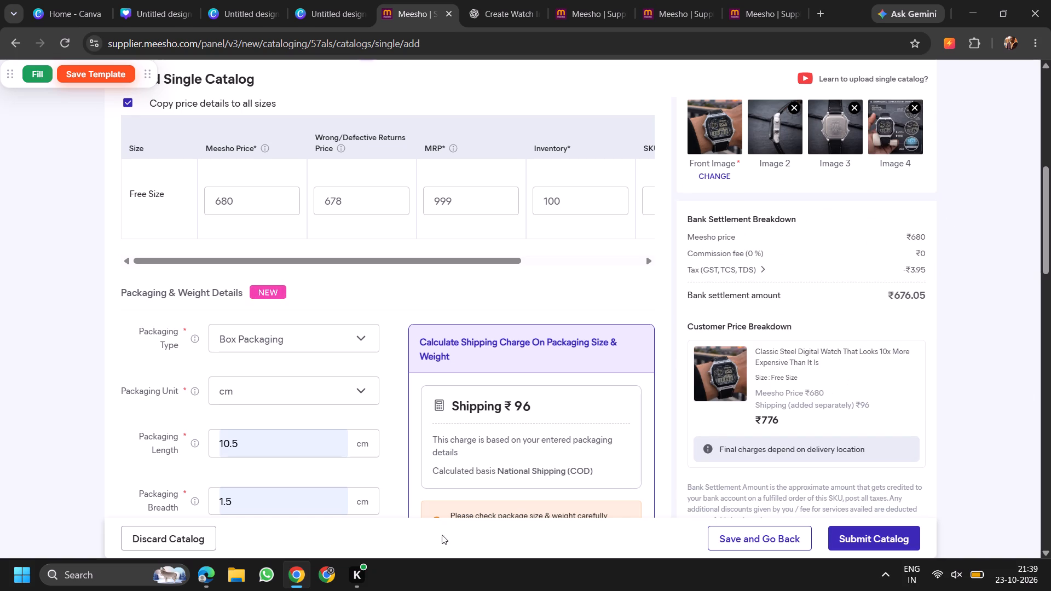
# Submit the completed single watch catalog.
pyautogui.click(892, 533)
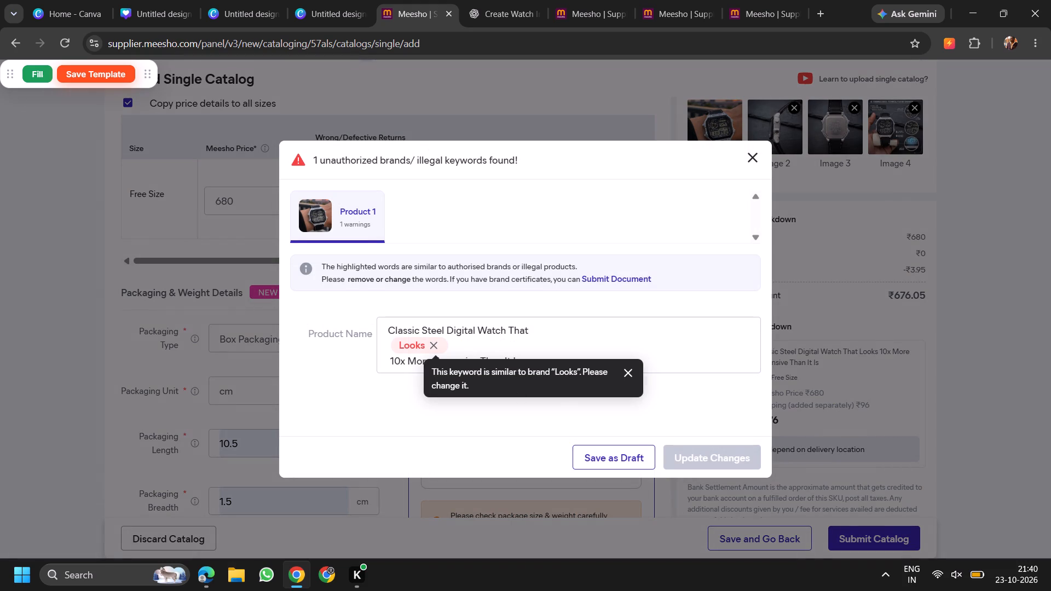
# Remove the flagged keyword "Looks" from the product name, update the changes, and submit the catalog for quality check.
pyautogui.click(438, 347)
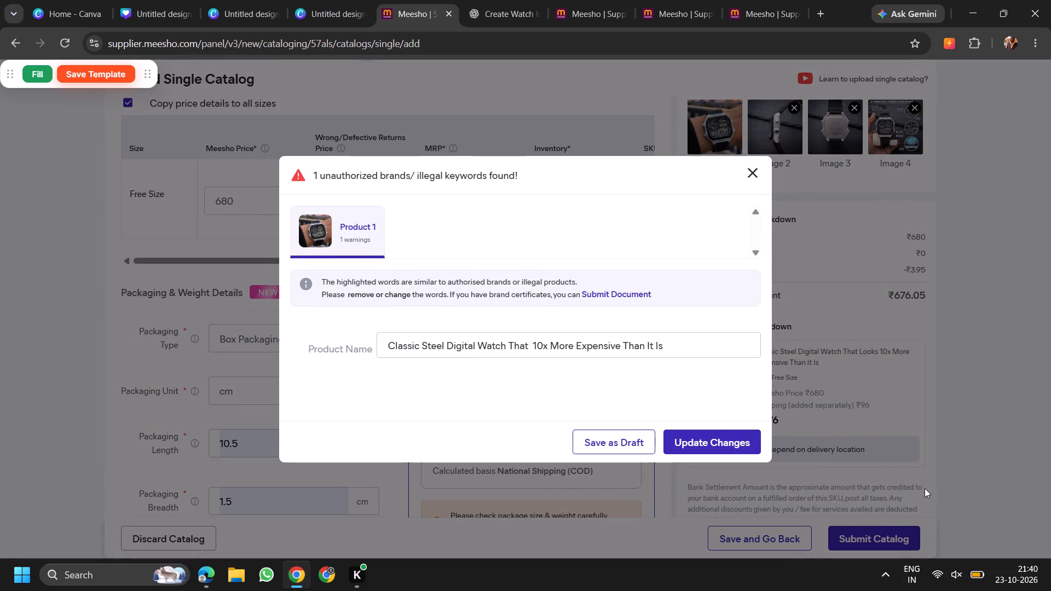
pyautogui.click(731, 435)
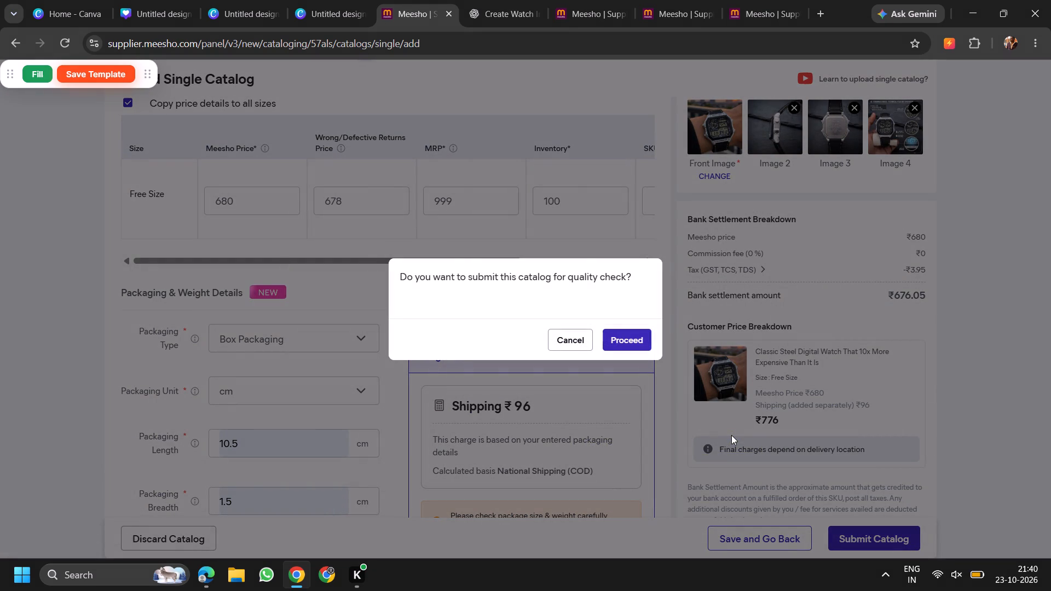
pyautogui.click(636, 327)
pyautogui.click(633, 344)
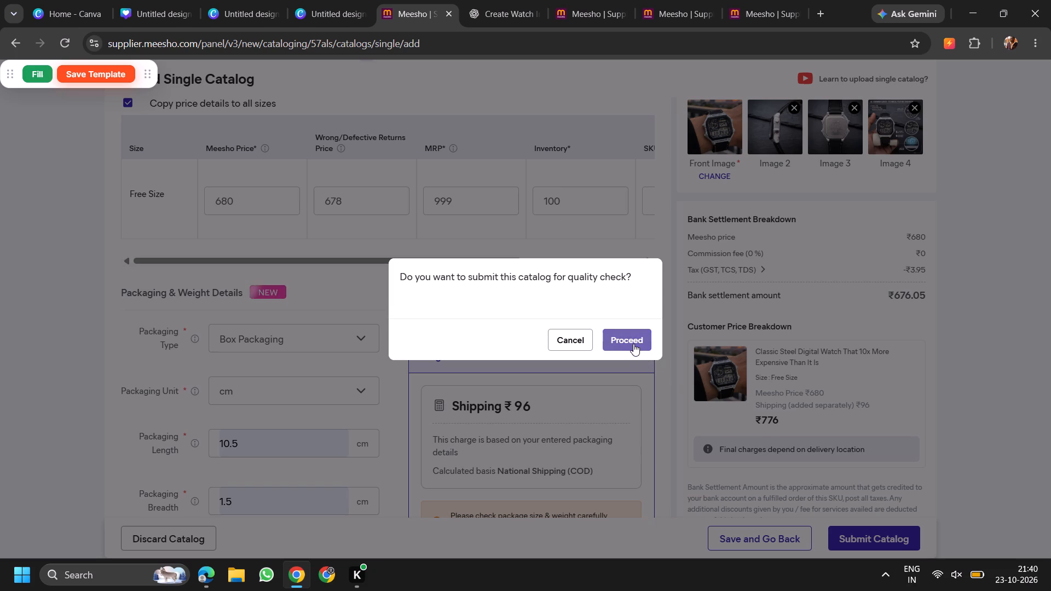
# In the Meesho tab showing the inventory search, start a new single catalog in the Men Fashion Digital Watches category.
pyautogui.click(590, 25)
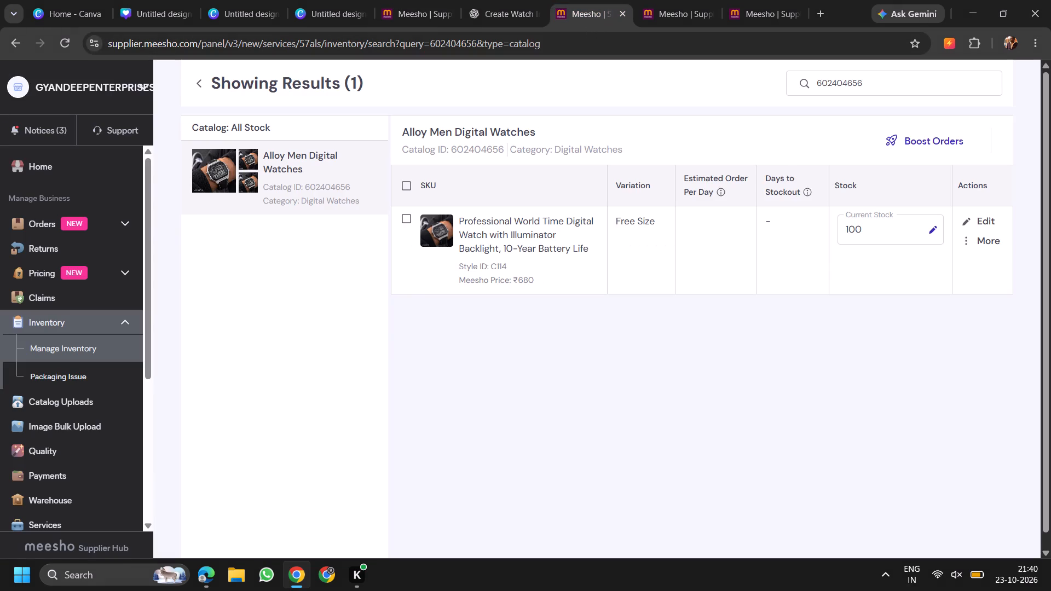
pyautogui.click(72, 405)
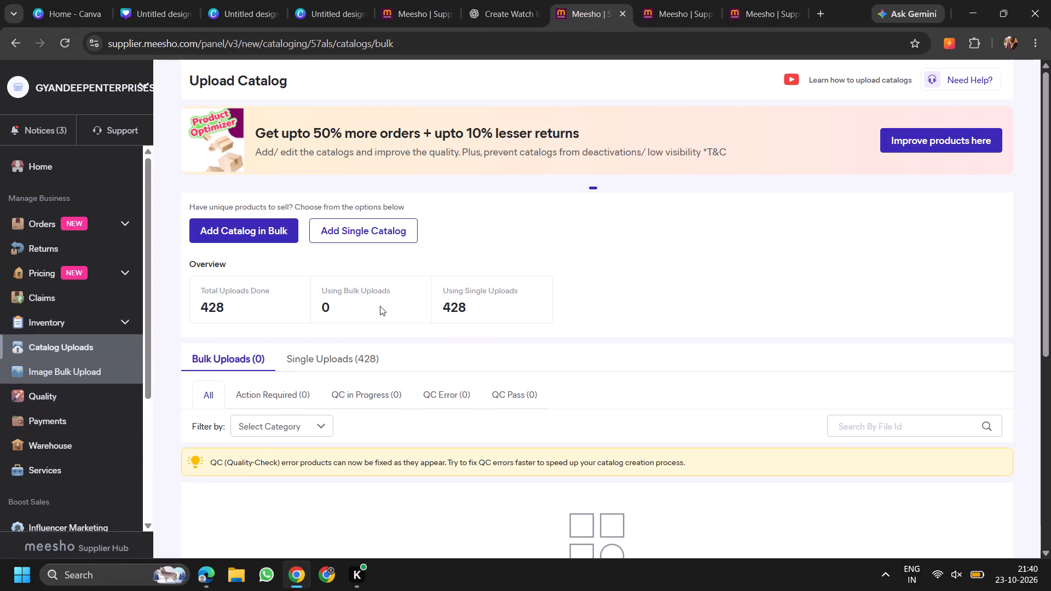
pyautogui.click(382, 225)
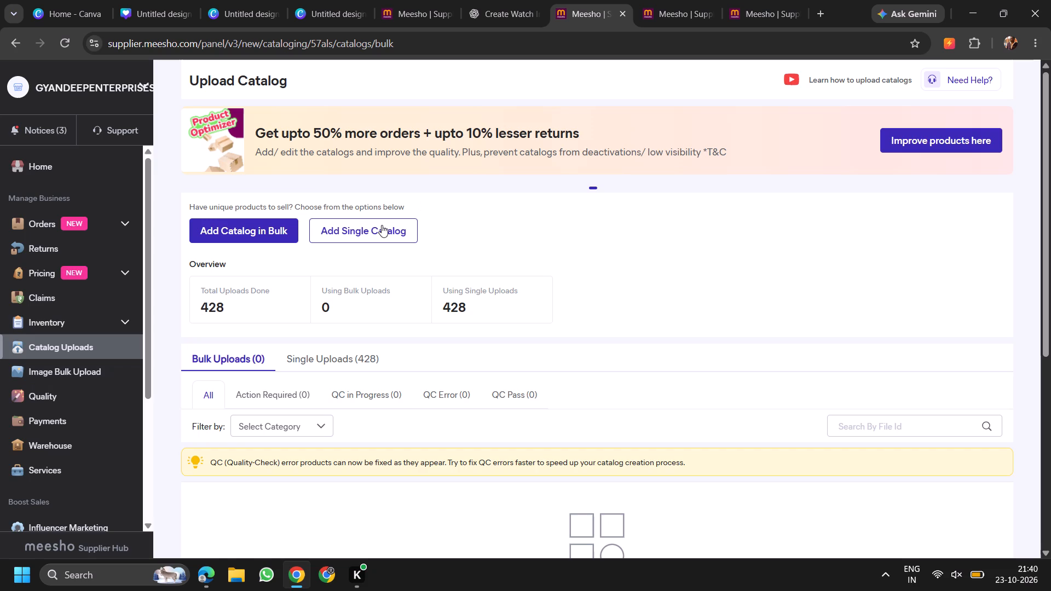
pyautogui.click(519, 382)
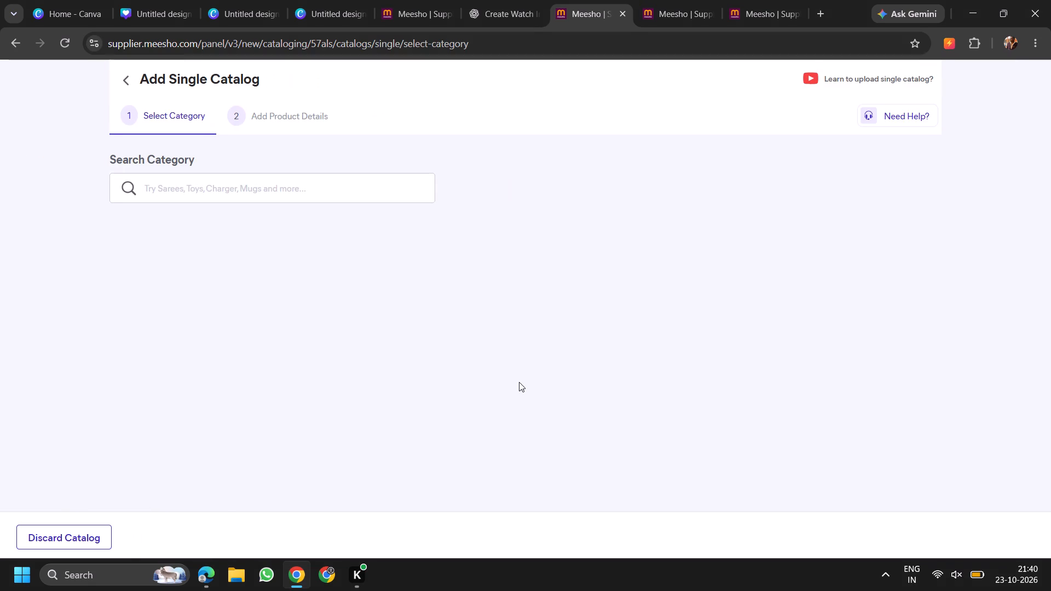
pyautogui.click(298, 251)
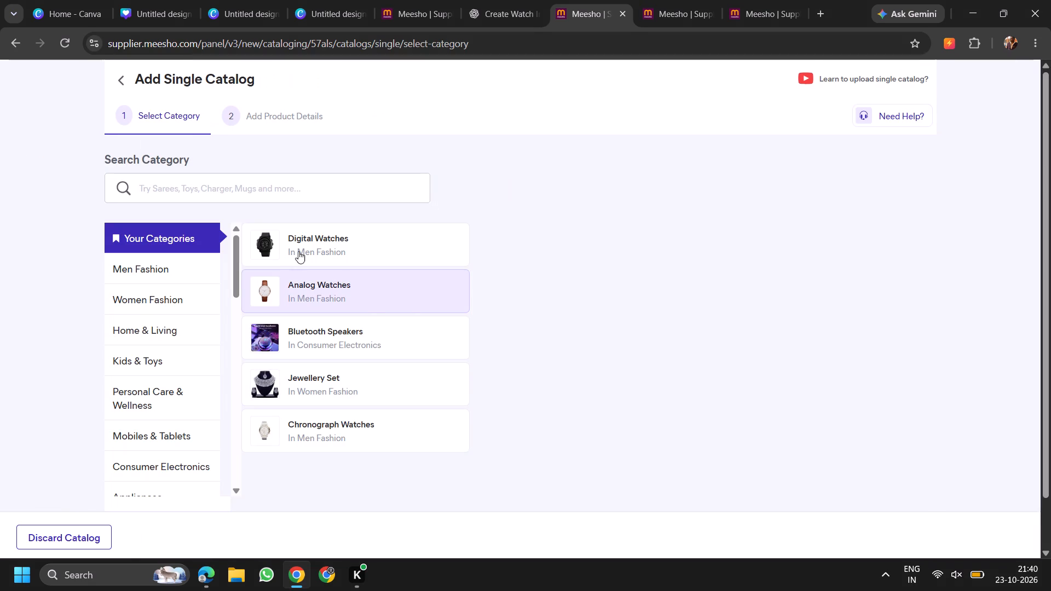
# Add Screenshot 2026-10-23 213315.png from the Screenshots folder as the product's front image and continue to the product details.
pyautogui.click(786, 463)
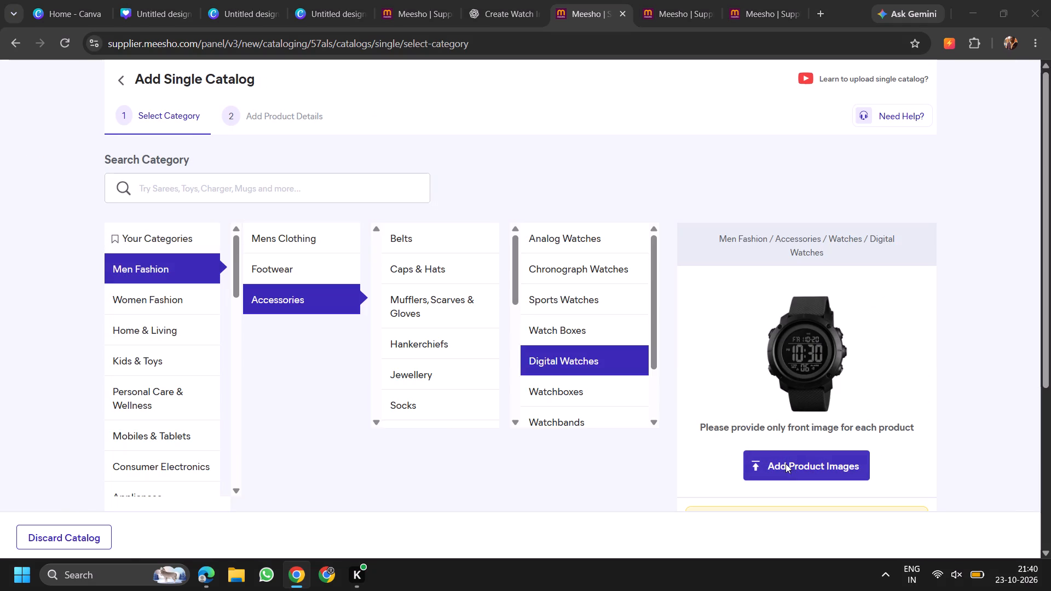
pyautogui.scroll(-20, 515, 459)
pyautogui.scroll(-20, 515, 459)
pyautogui.scroll(-20, 515, 459)
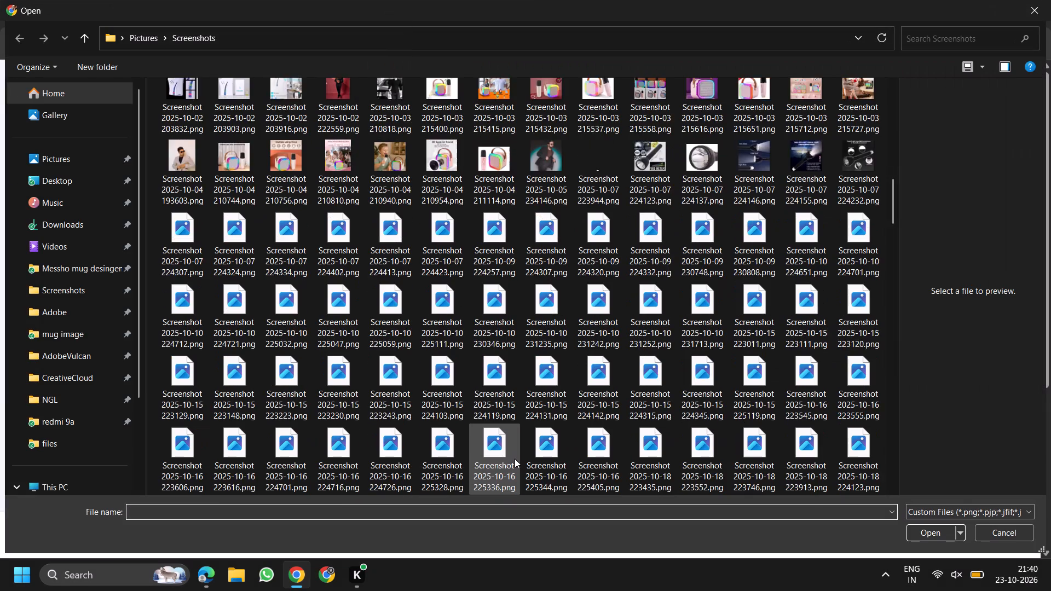
pyautogui.scroll(-20, 515, 459)
pyautogui.scroll(-20, 515, 459)
pyautogui.scroll(-20, 515, 459)
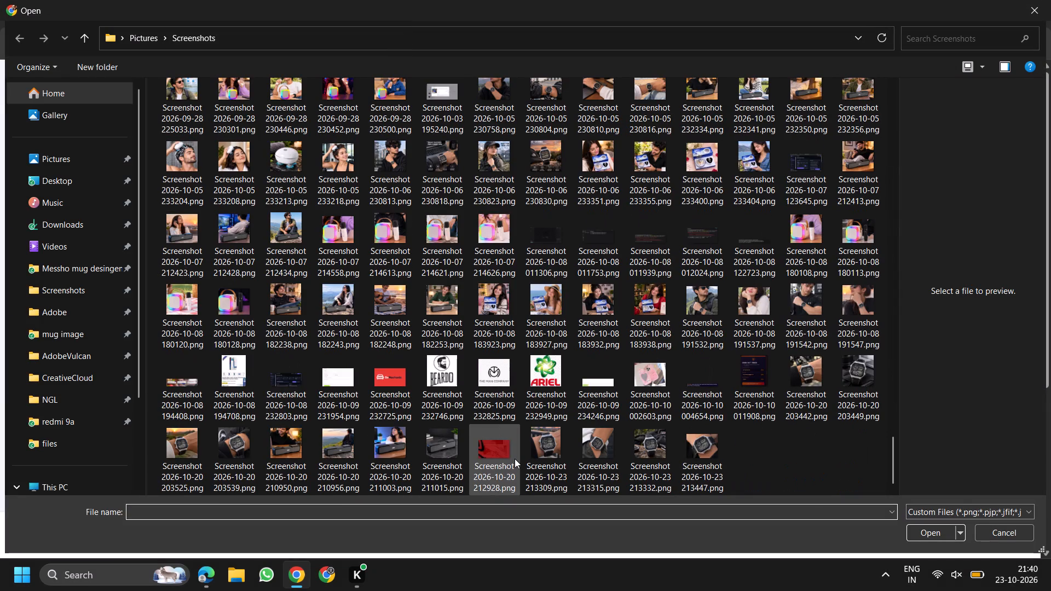
pyautogui.scroll(-5, 515, 459)
pyautogui.doubleClick(599, 443)
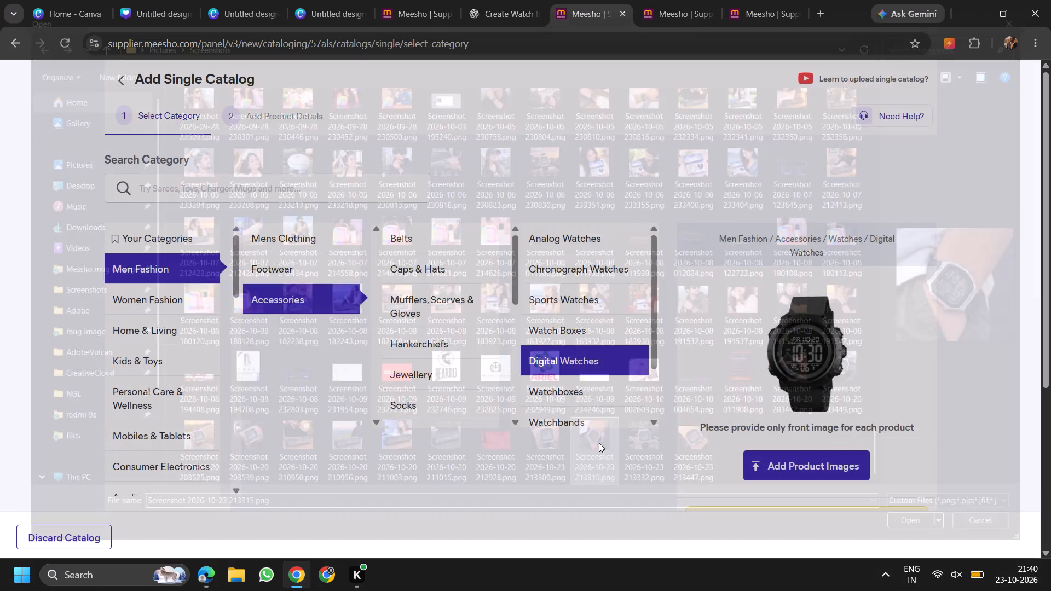
pyautogui.click(740, 481)
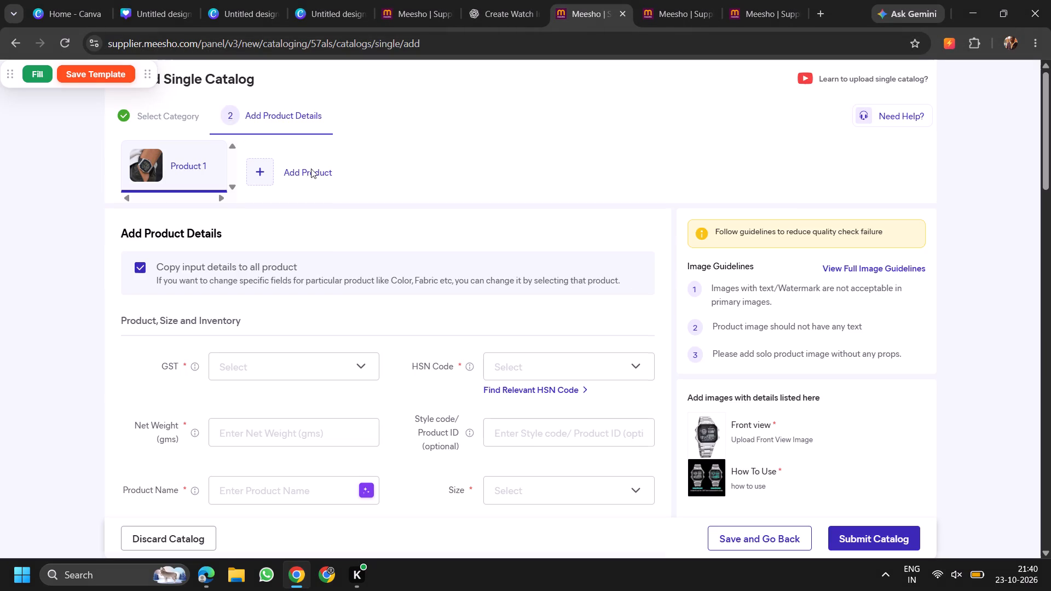
# Fill the product details from the saved template "Gyandeep DIGITEL WATCH SC stell".
pyautogui.click(31, 78)
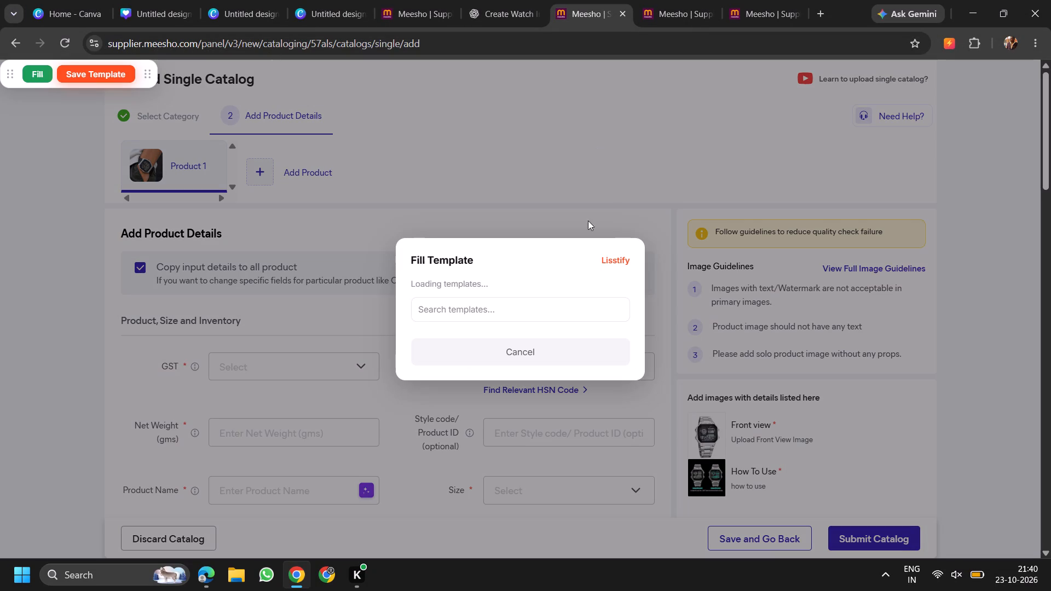
pyautogui.click(532, 279)
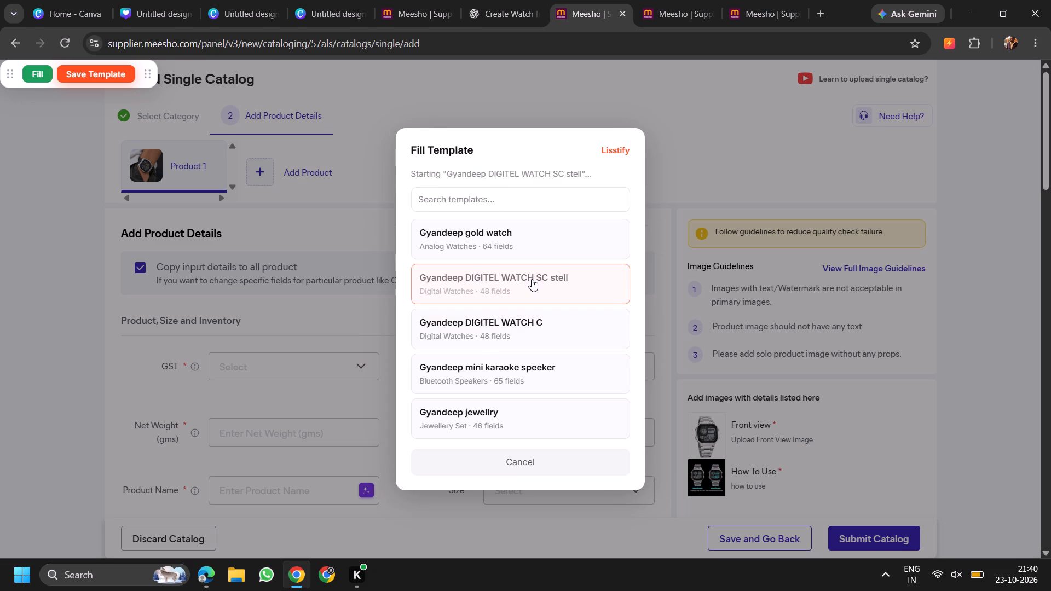
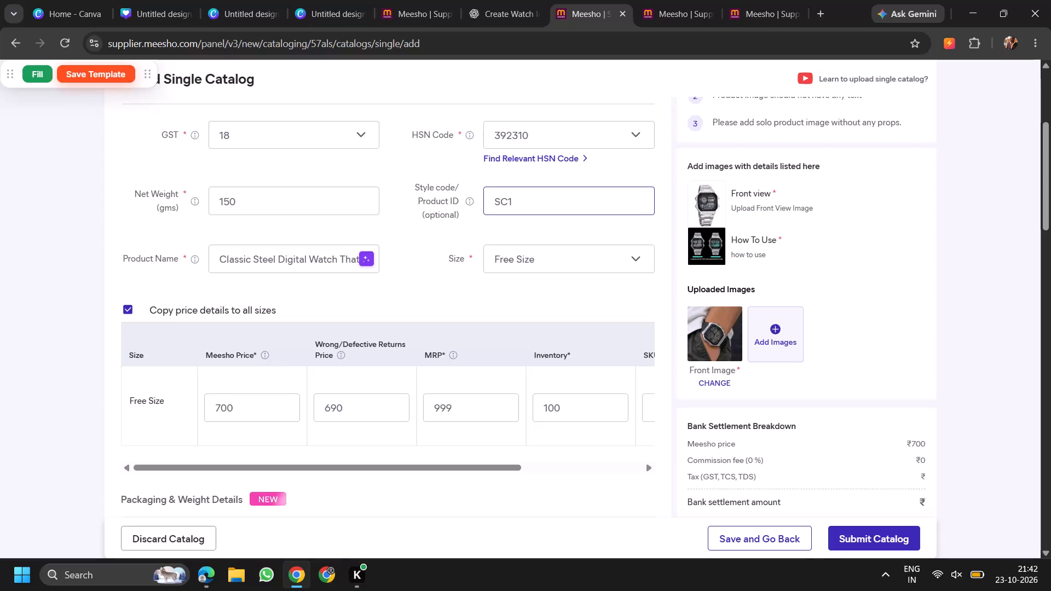
# Complete the style code/product ID as SC116.
pyautogui.click(533, 213)
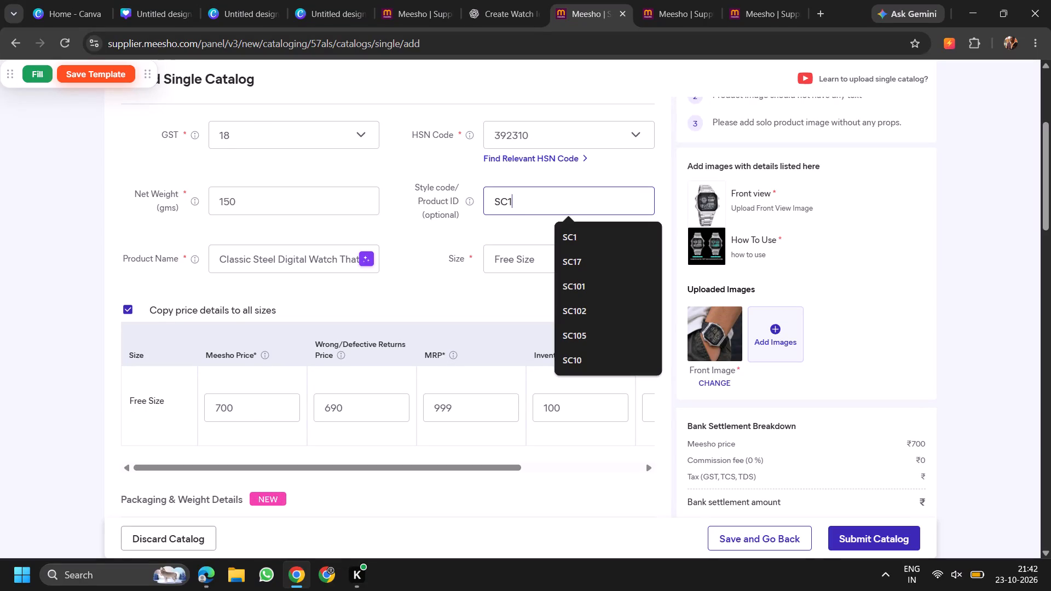
pyautogui.write('16')
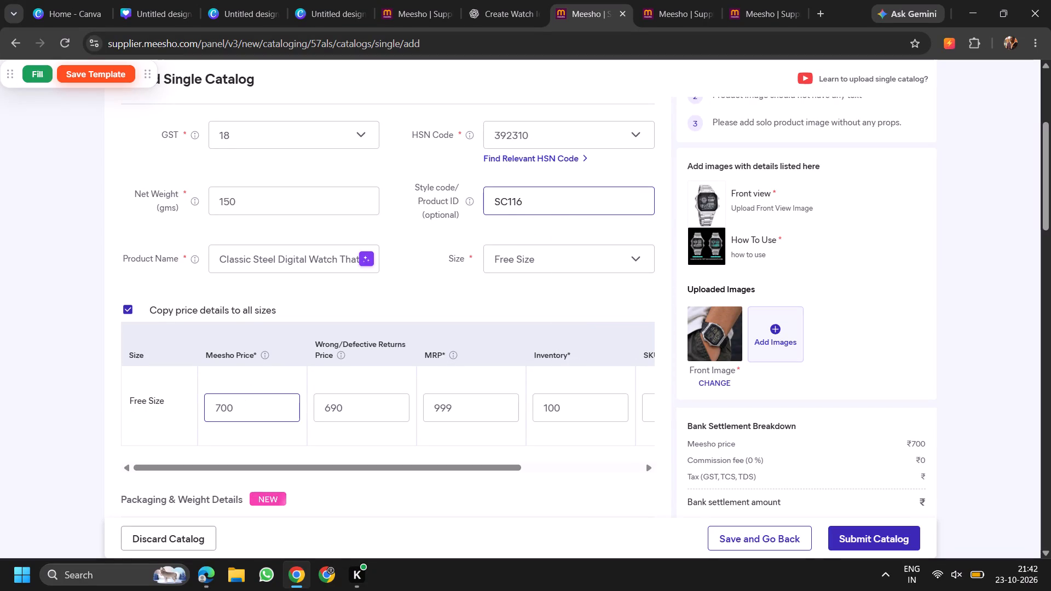
# Set the Free Size Meesho Price to 680 and the Wrong/Defective Returns Price to 678.
pyautogui.doubleClick(233, 409)
pyautogui.press('BackSpace')
pyautogui.press('BackSpace')
pyautogui.press('BackSpace')
pyautogui.press('BackSpace')
pyautogui.press('BackSpace')
pyautogui.press('BackSpace')
pyautogui.press('BackSpace')
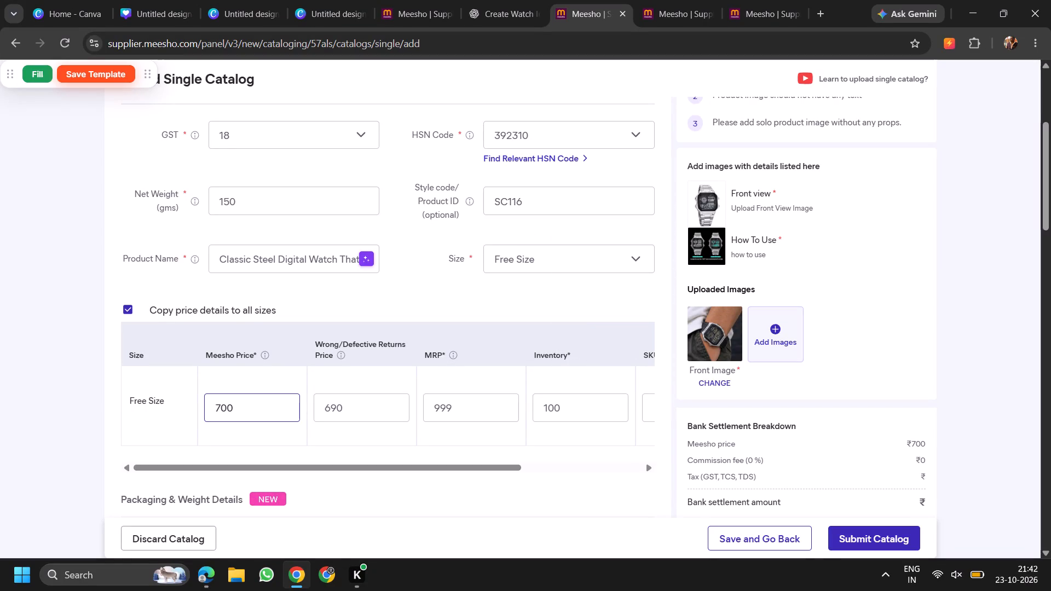
pyautogui.write('680')
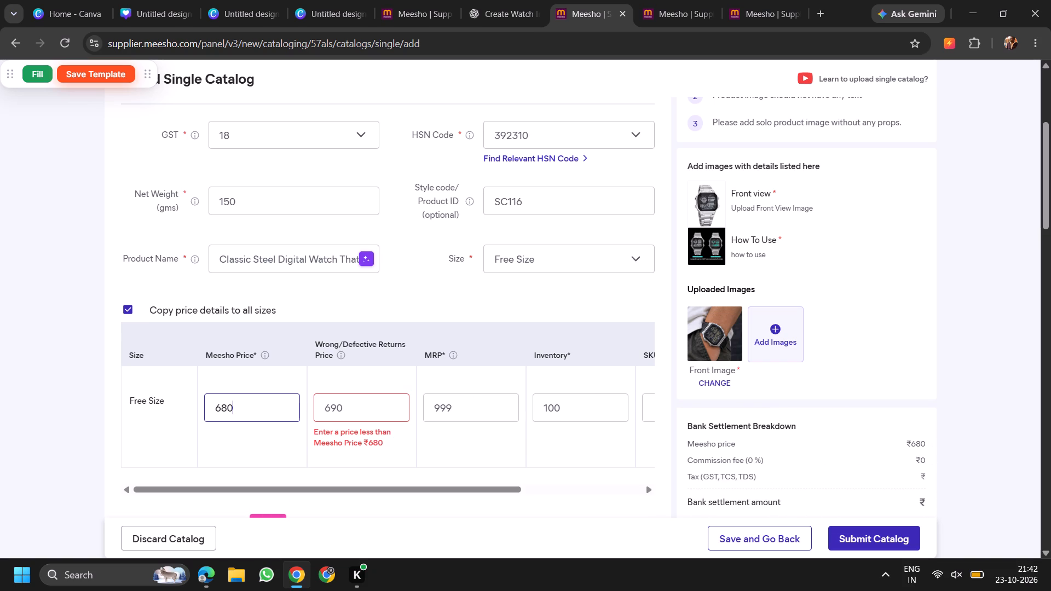
pyautogui.click(336, 413)
pyautogui.click(336, 413)
pyautogui.press('BackSpace')
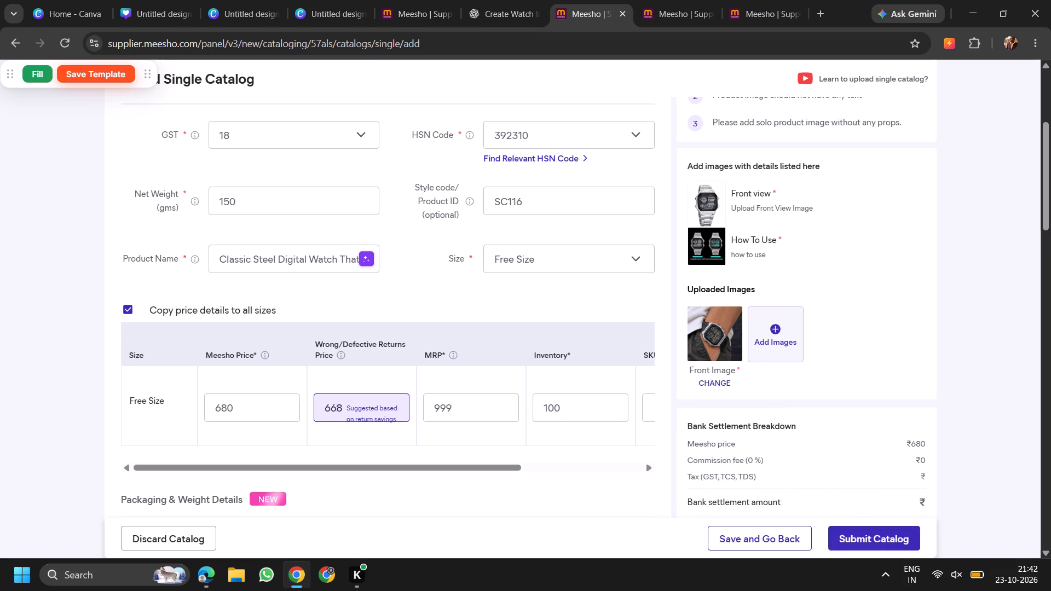
pyautogui.press('7')
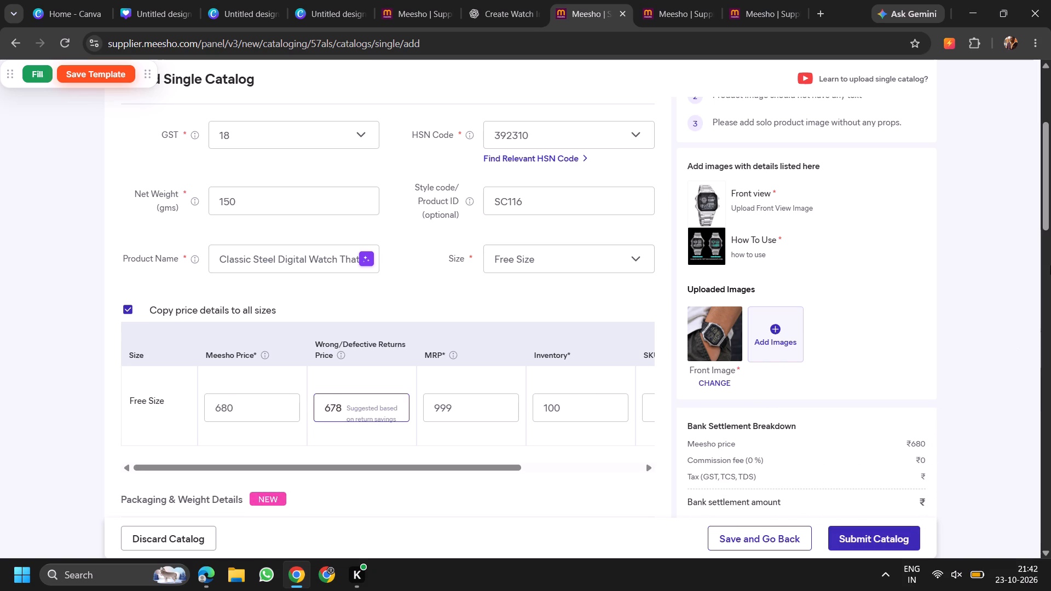
# Set the packaging type to Box Packaging and the packaging unit to cm.
pyautogui.click(1050, 265)
pyautogui.scroll(2, 551, 297)
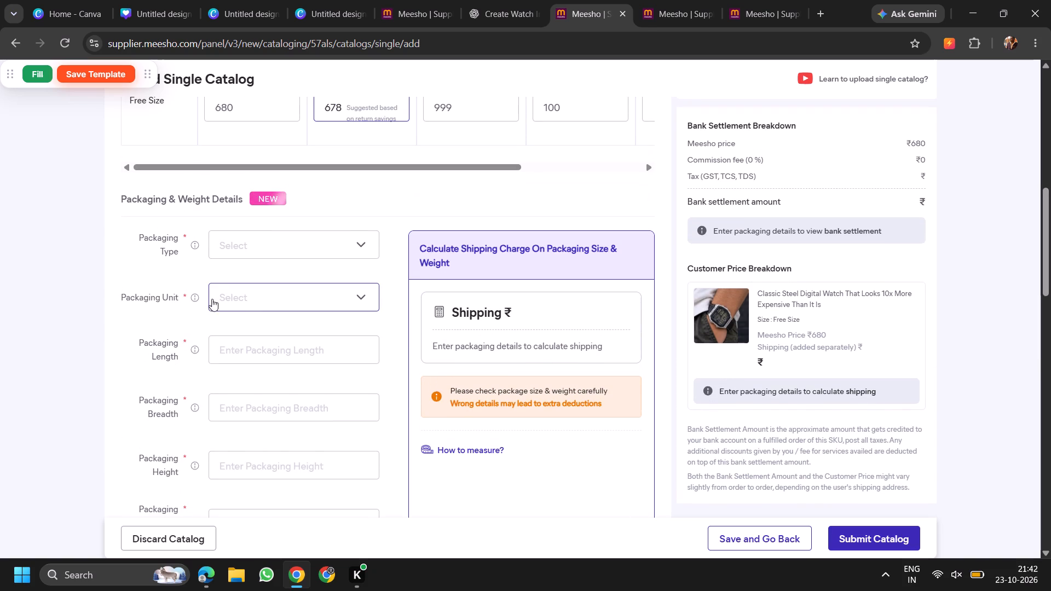
pyautogui.click(262, 247)
pyautogui.click(267, 305)
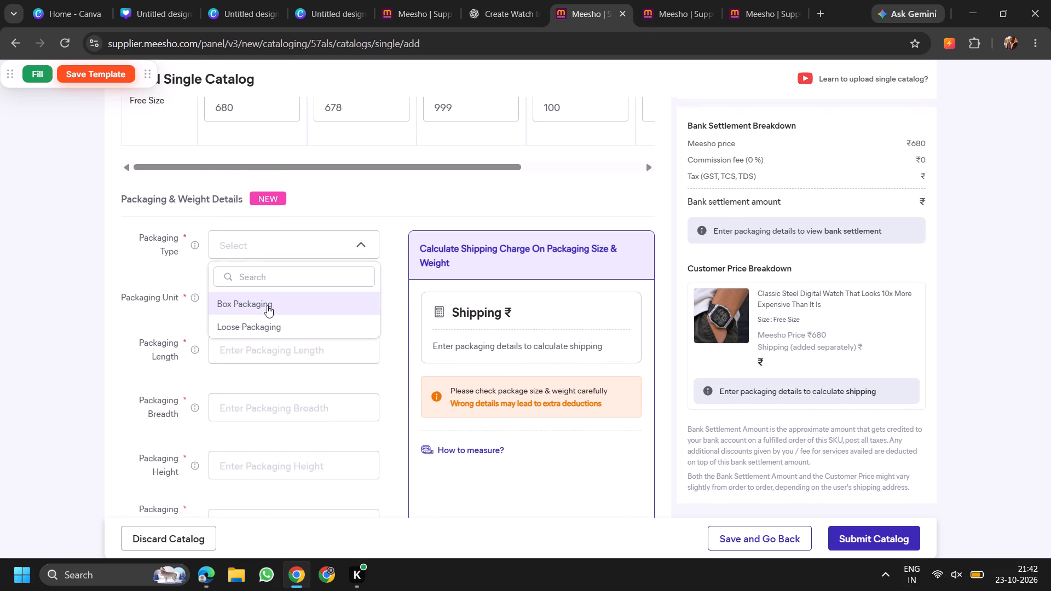
pyautogui.click(267, 305)
pyautogui.click(273, 354)
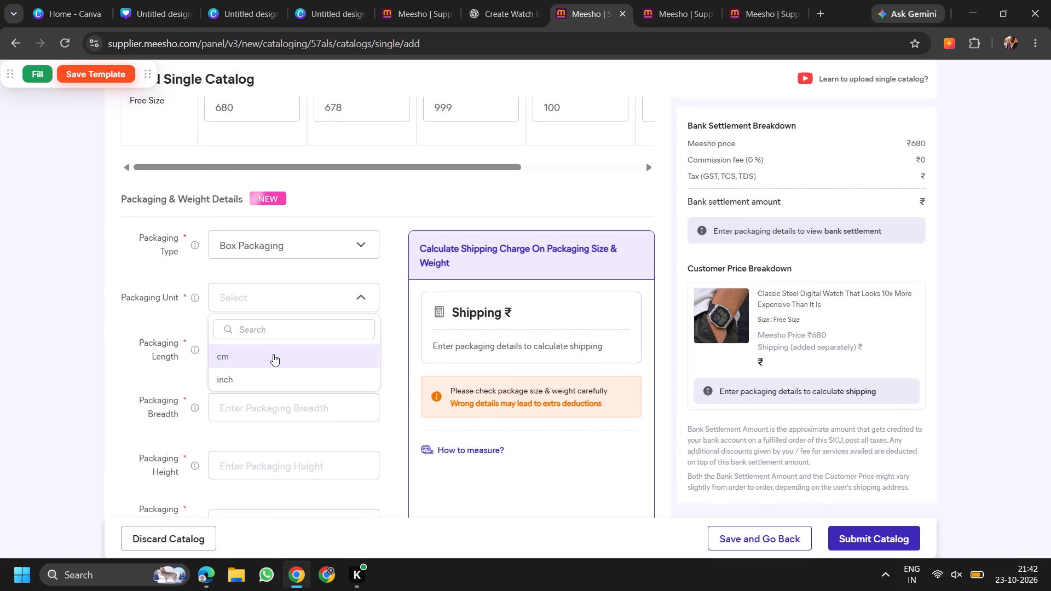
# Enter the packaging length 10.5 cm, breadth 1.5 cm, height 1.5 cm and weight 150 grams.
pyautogui.click(273, 354)
pyautogui.click(299, 385)
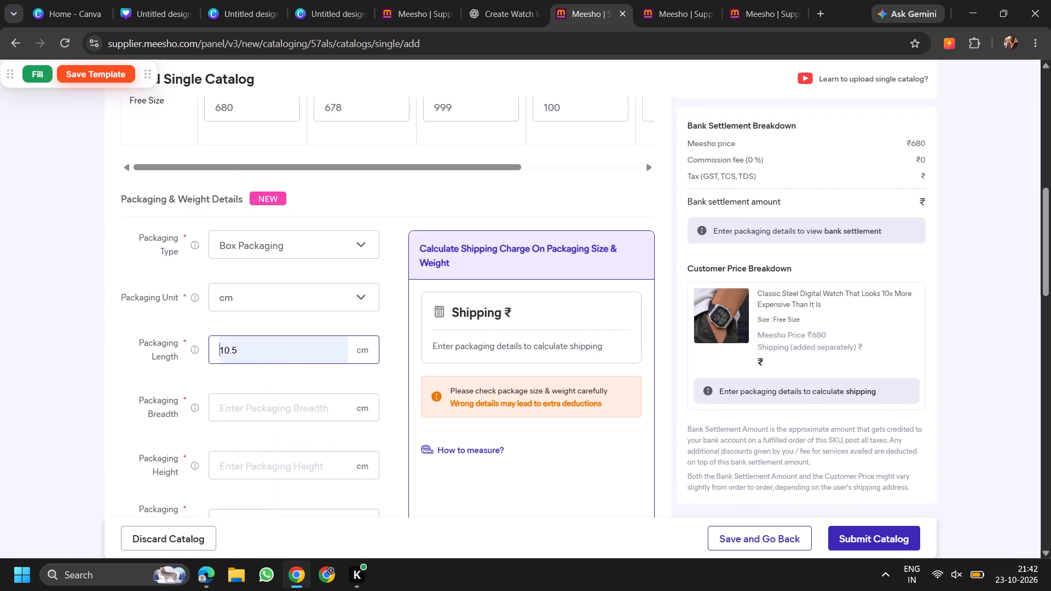
pyautogui.click(279, 404)
pyautogui.click(306, 485)
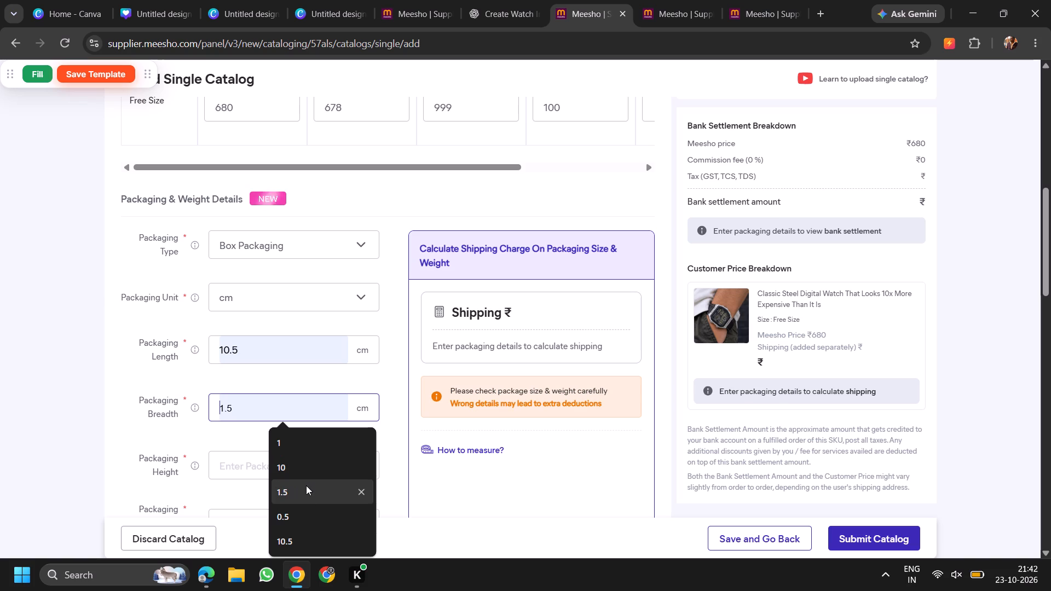
pyautogui.click(278, 457)
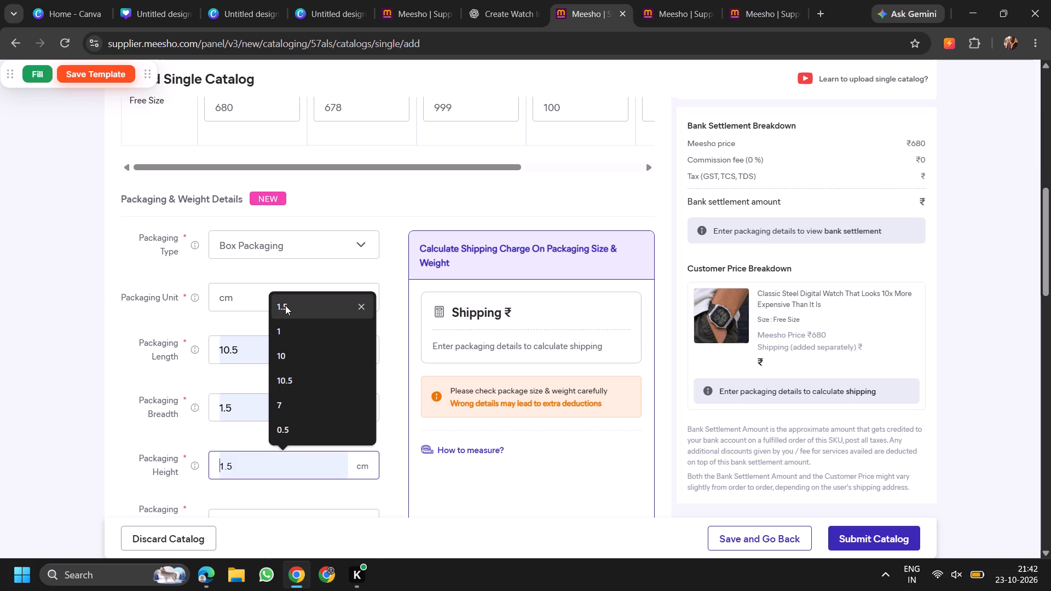
pyautogui.click(285, 305)
pyautogui.scroll(-2, 591, 389)
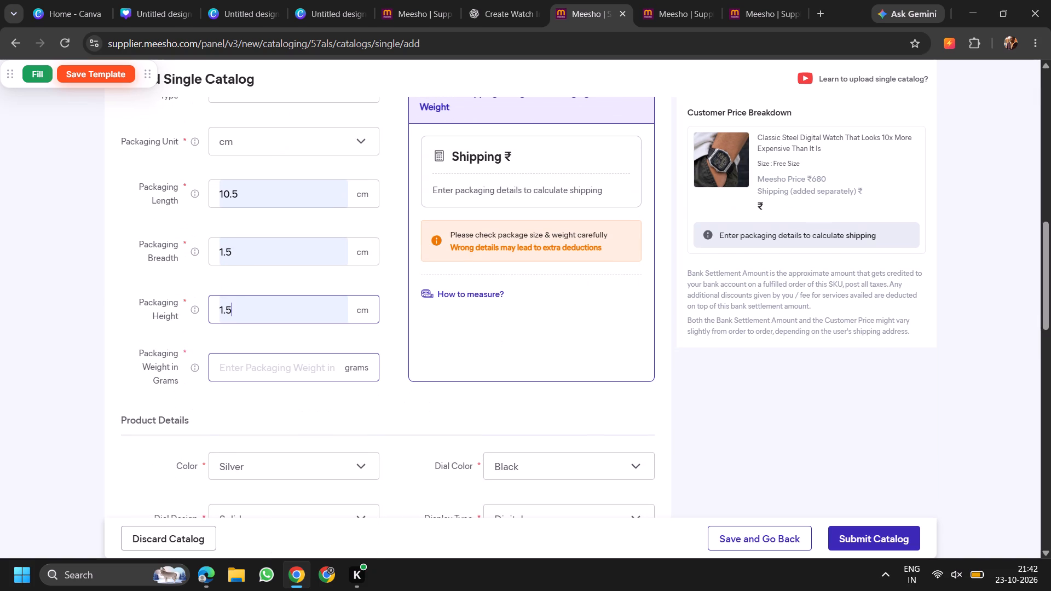
pyautogui.click(290, 369)
pyautogui.write('150')
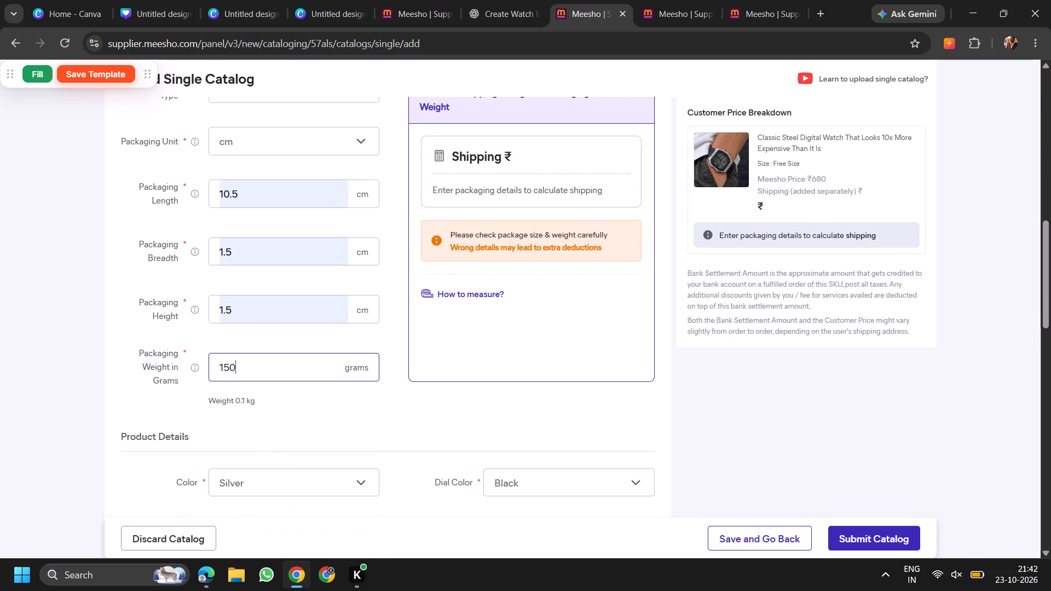
pyautogui.click(677, 381)
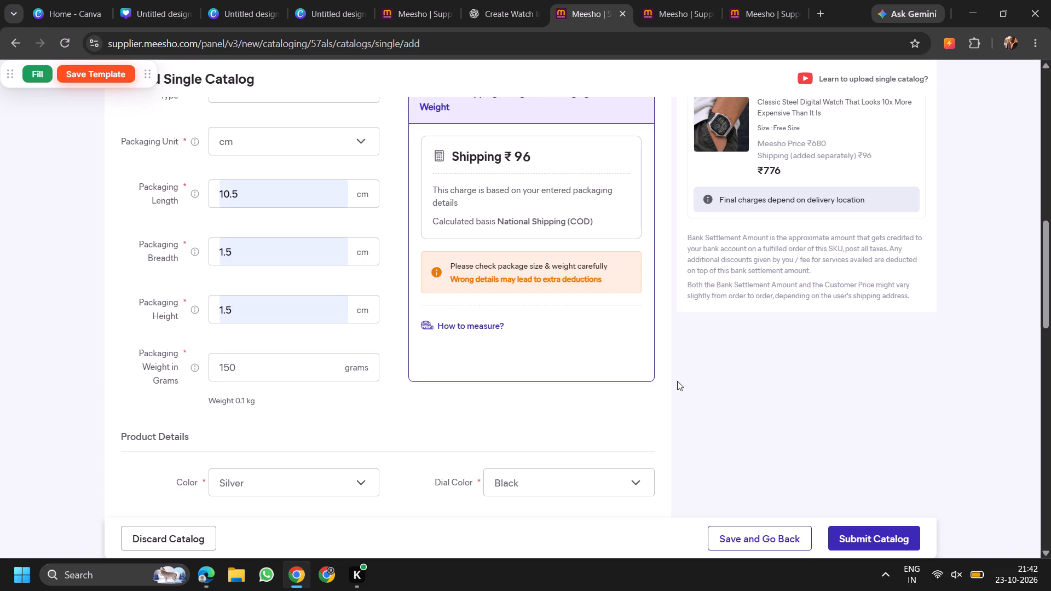
# Add Gemini_Generated_Image_1n5rgs1n5rgs1n5r.png, Gemini_Generated_Image_gktir4gktir4gkti.png and the Gemini image starting with qd6hy3 from the Screenshots folder to the product images.
pyautogui.scroll(4, 703, 362)
pyautogui.scroll(1, 752, 257)
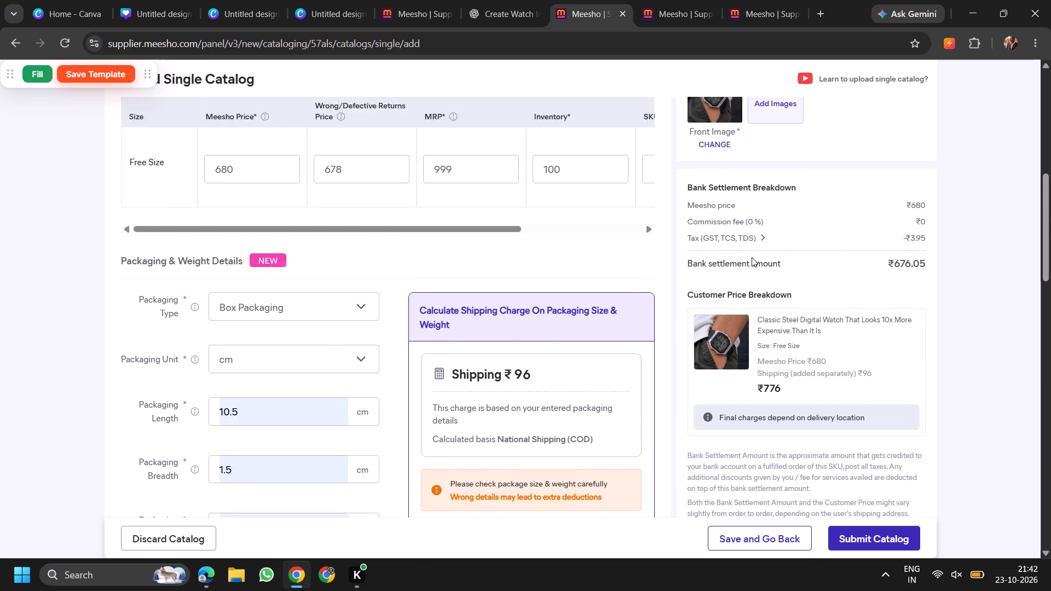
pyautogui.scroll(1, 752, 257)
pyautogui.click(765, 226)
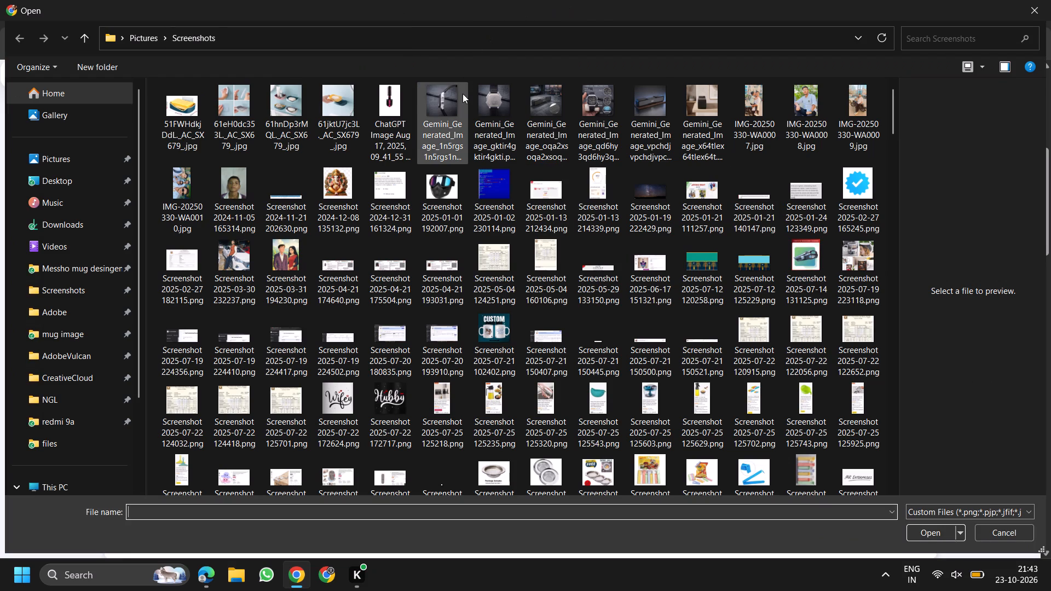
pyautogui.click(463, 94)
pyautogui.keyDown('shift'); pyautogui.click(483, 97); pyautogui.keyUp('shift')
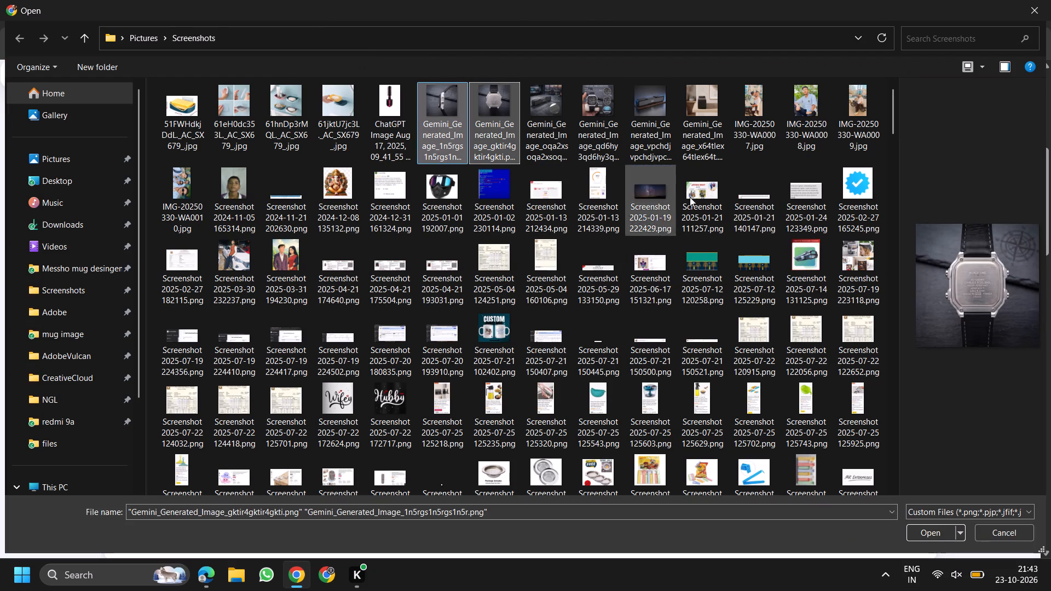
pyautogui.doubleClick(935, 531)
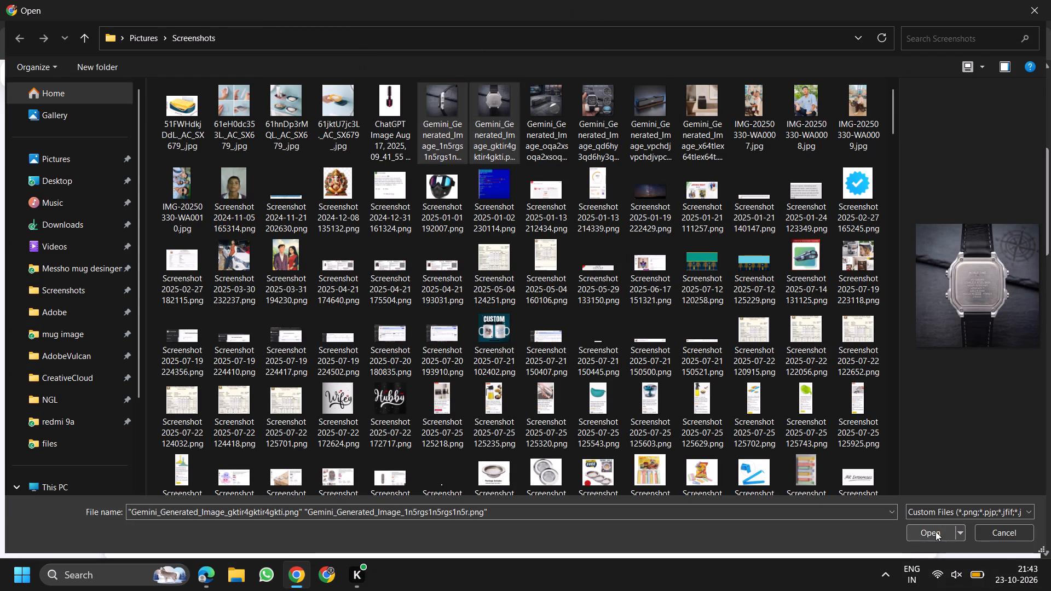
pyautogui.click(909, 220)
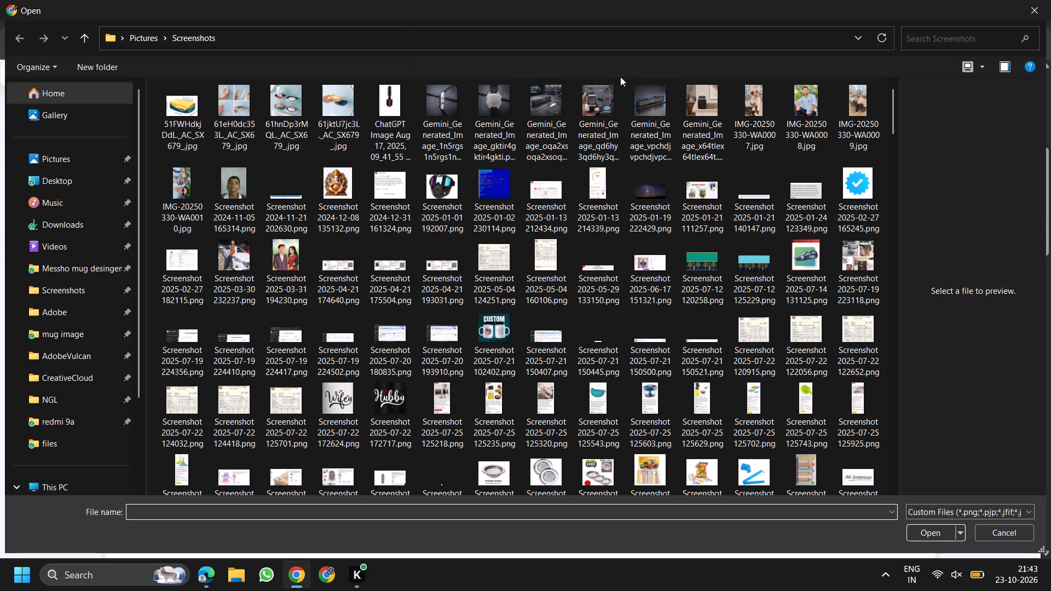
pyautogui.doubleClick(606, 103)
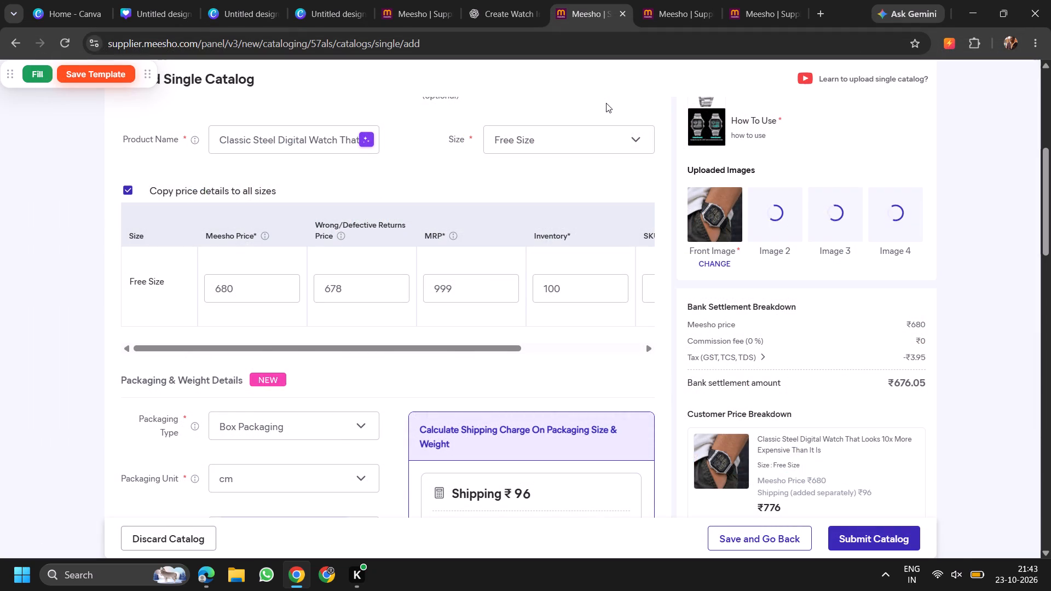
# Delete the five surplus duplicate images, keeping the front image and one side, one back and one feature image.
pyautogui.scroll(2, 606, 103)
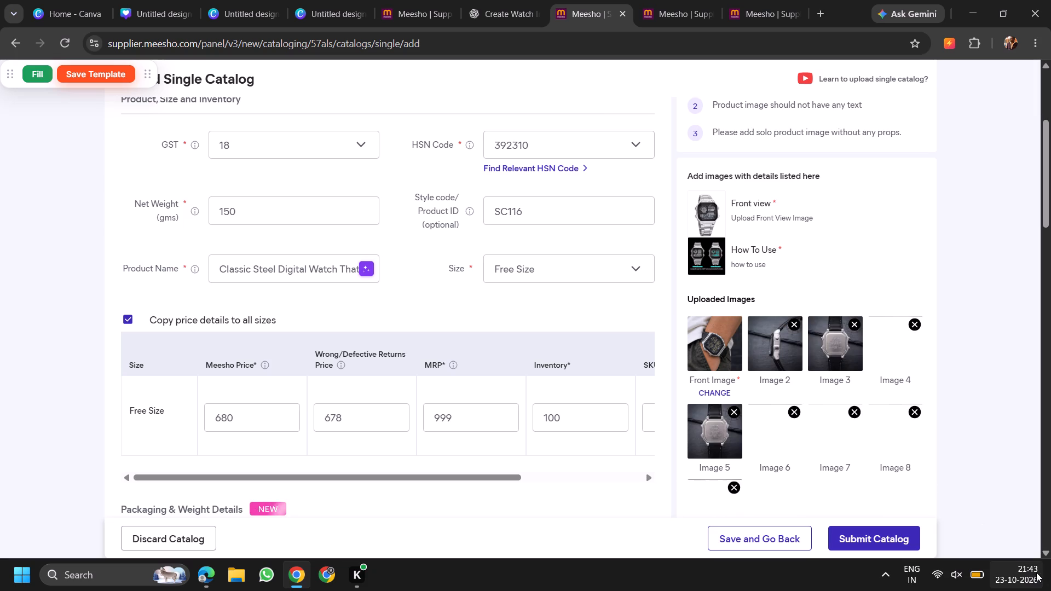
pyautogui.click(909, 322)
pyautogui.click(909, 322)
pyautogui.click(909, 322)
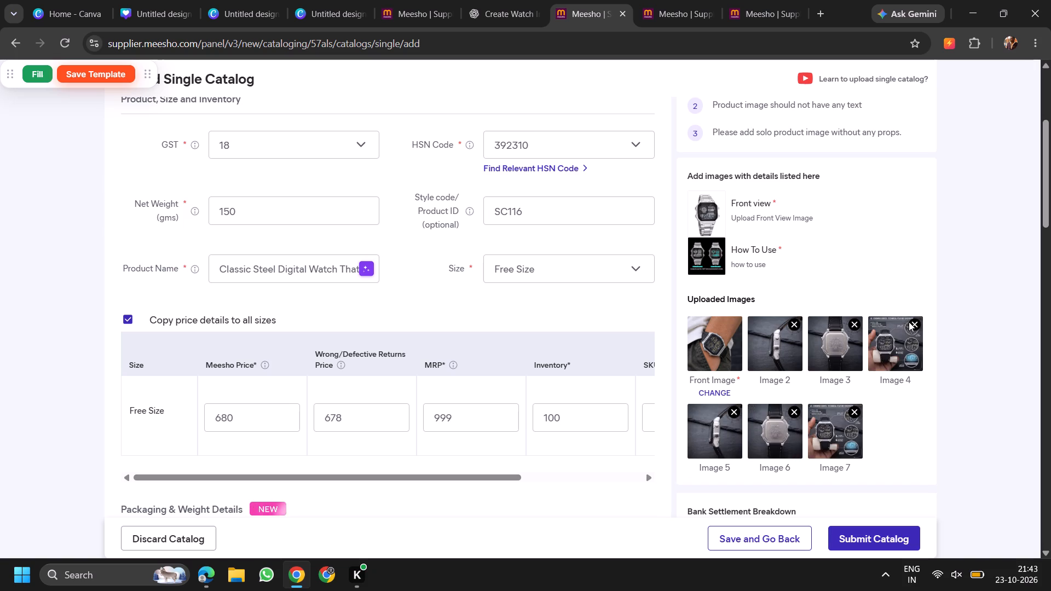
pyautogui.click(909, 322)
pyautogui.click(909, 322)
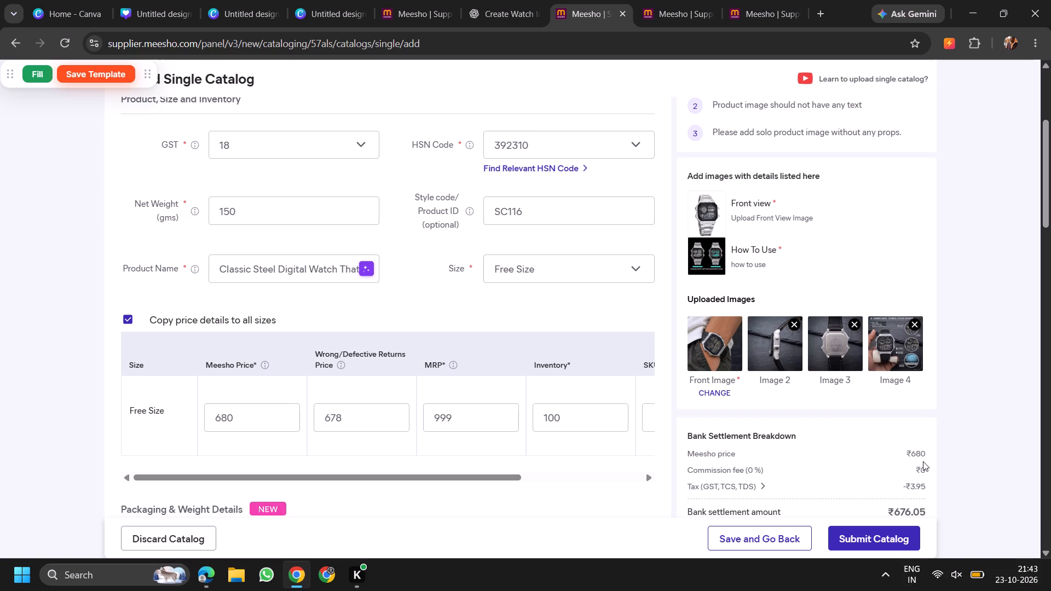
# Submit the catalog for quality check, removing the flagged keyword "Looks" from the product name and updating the changes.
pyautogui.click(898, 542)
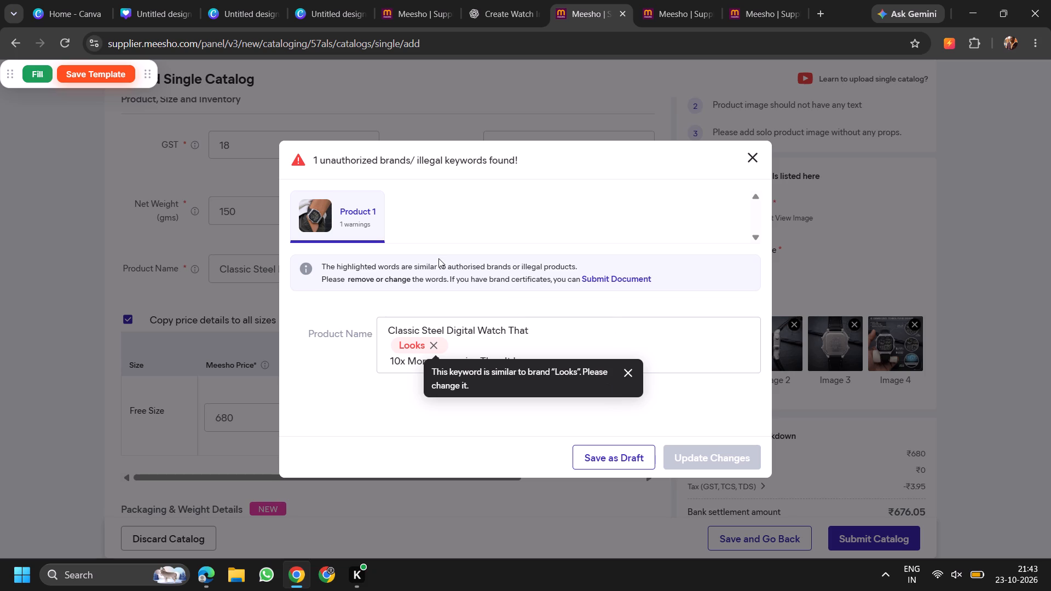
pyautogui.click(440, 345)
pyautogui.click(694, 447)
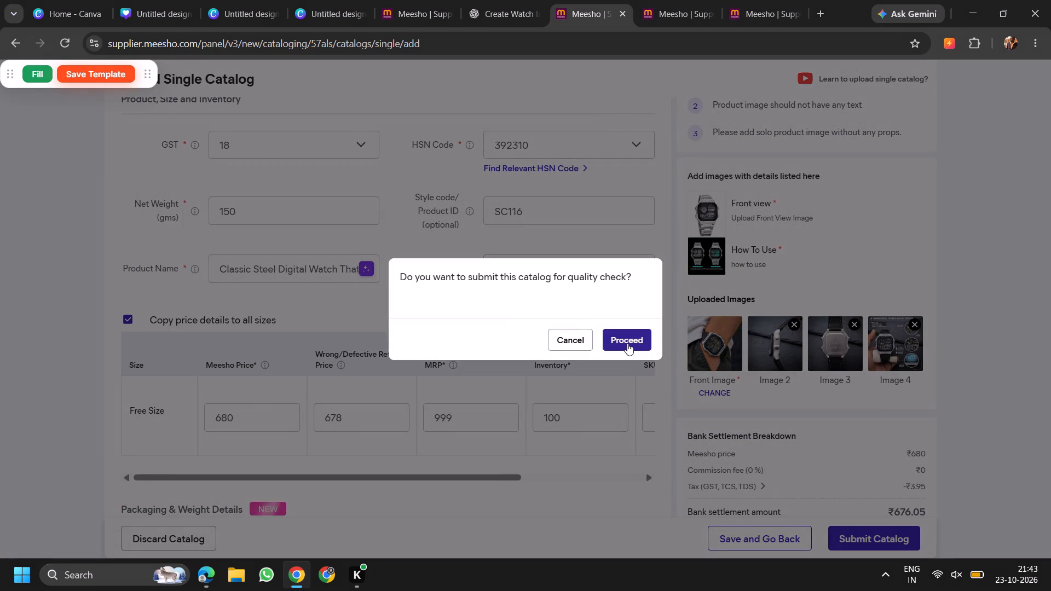
pyautogui.click(627, 343)
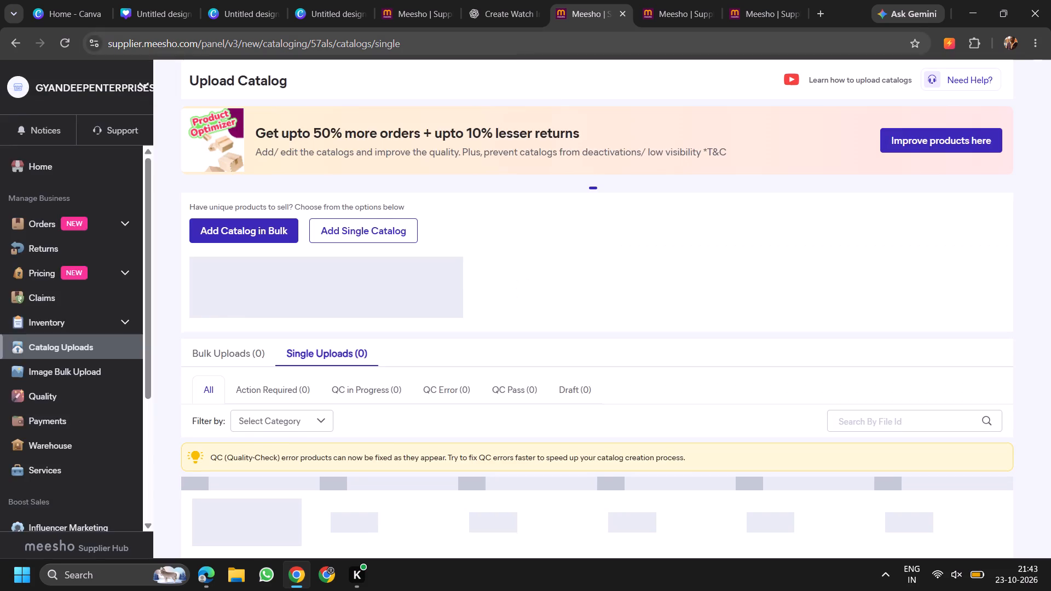
# In the Meesho tab showing the inventory search, start a new single catalog in the Men Fashion Digital Watches category.
pyautogui.click(671, 2)
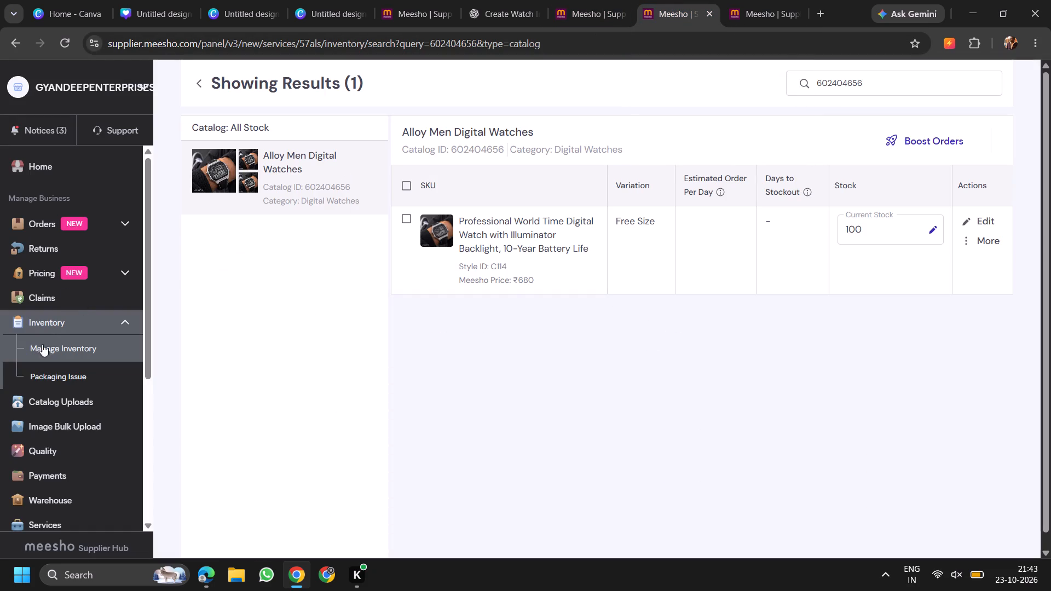
pyautogui.click(29, 402)
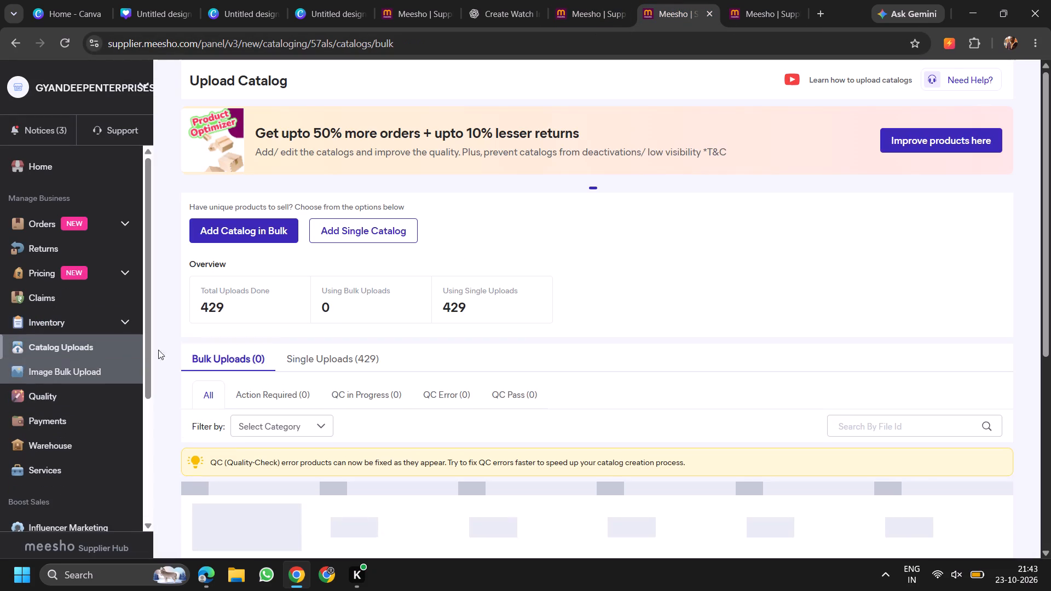
pyautogui.click(354, 242)
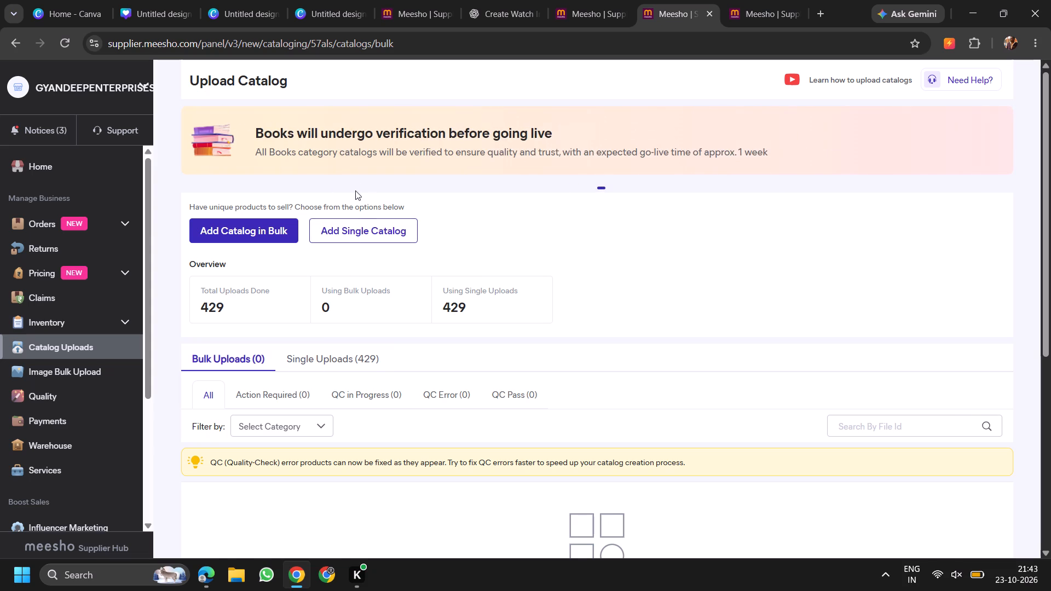
pyautogui.click(357, 235)
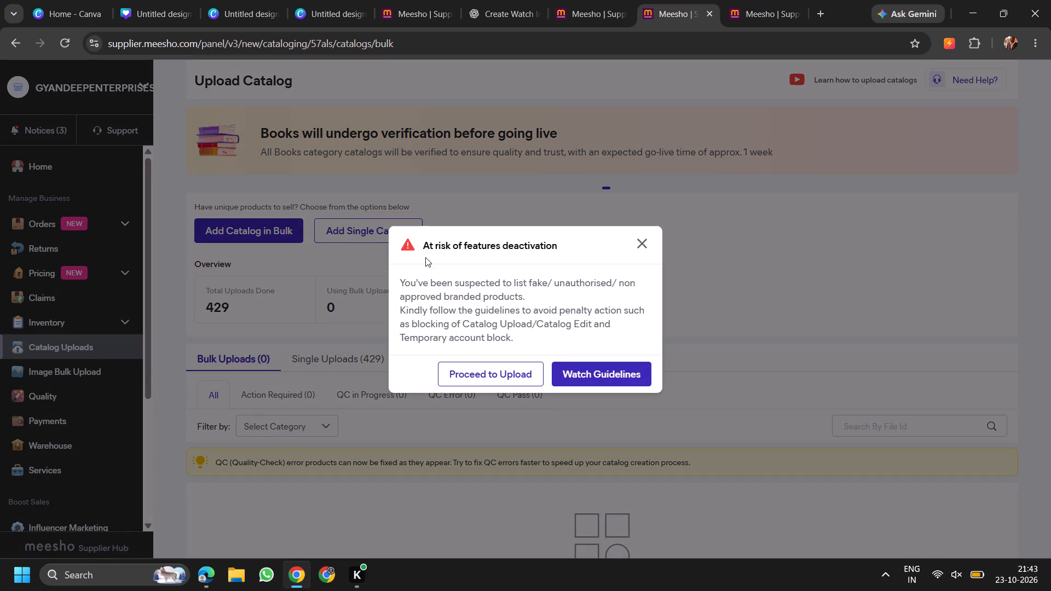
pyautogui.click(476, 378)
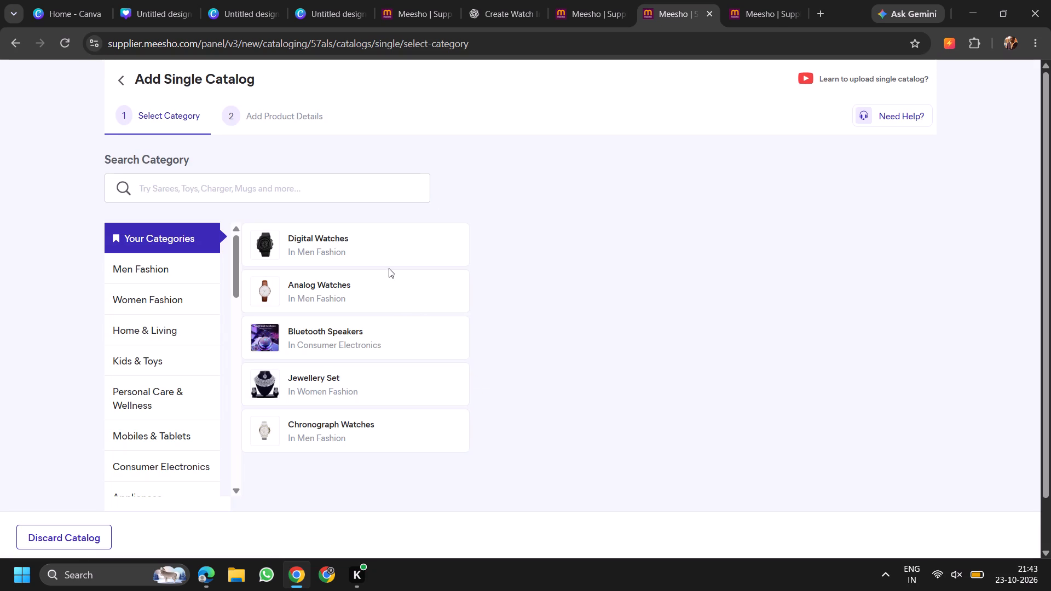
pyautogui.click(393, 231)
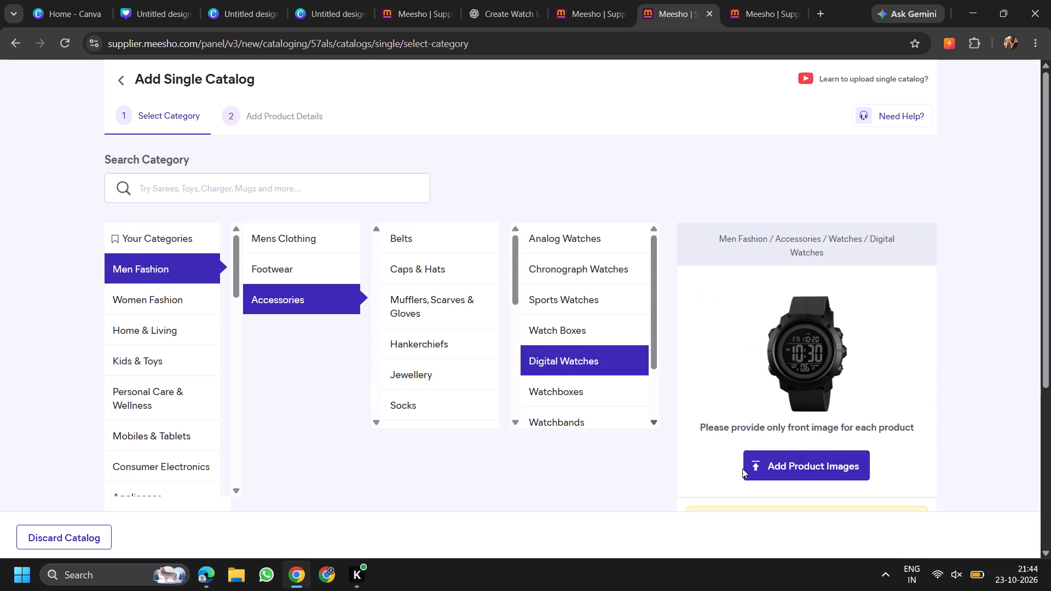
# Add Screenshot 2026-10-23 213332.png from the Screenshots folder as the product's front image and continue to the product details.
pyautogui.click(760, 456)
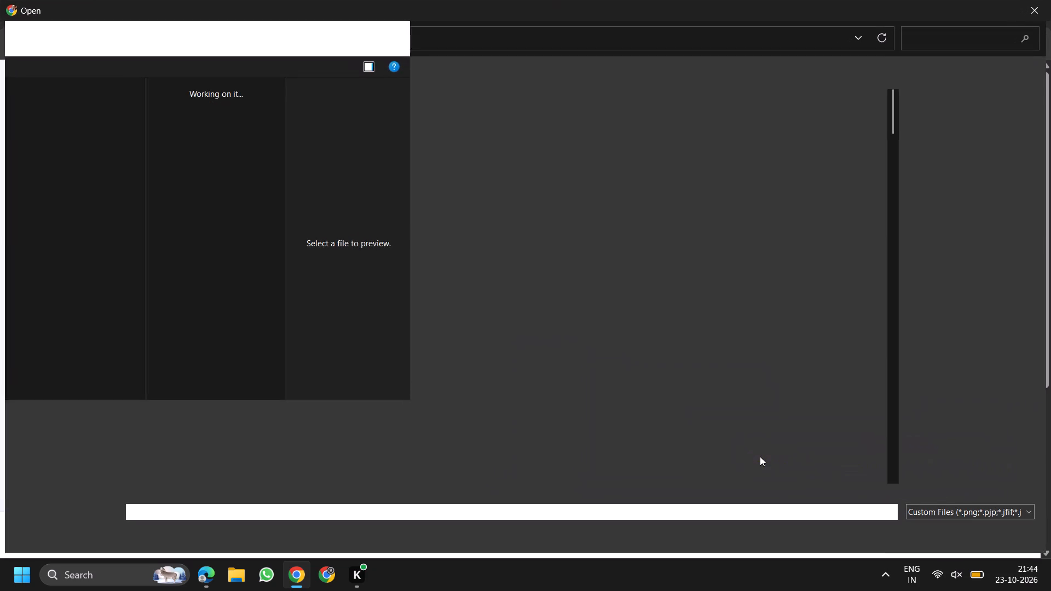
pyautogui.scroll(-13, 620, 360)
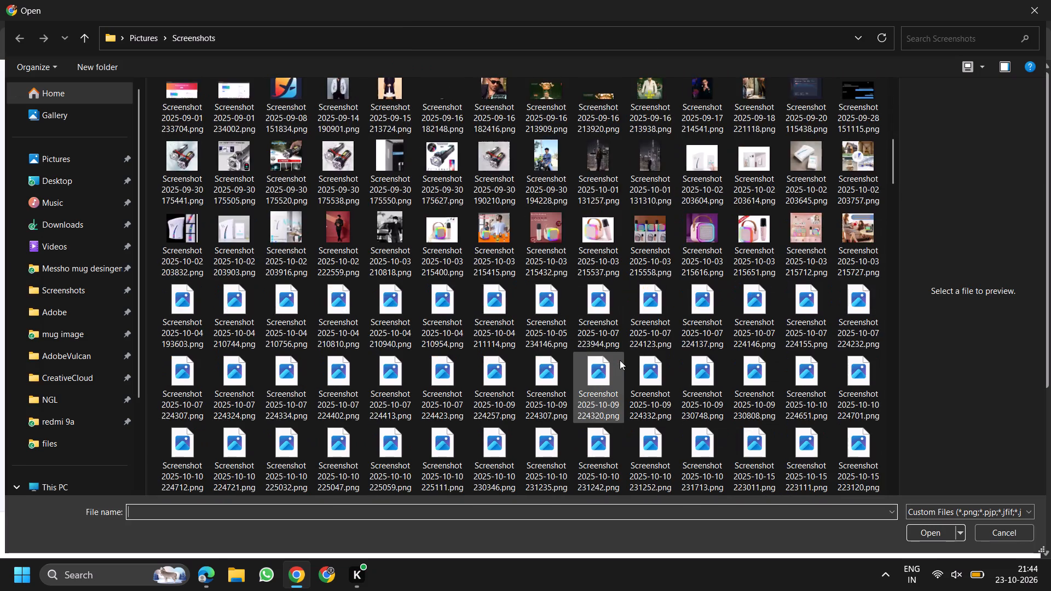
pyautogui.scroll(-20, 620, 360)
pyautogui.scroll(-17, 620, 360)
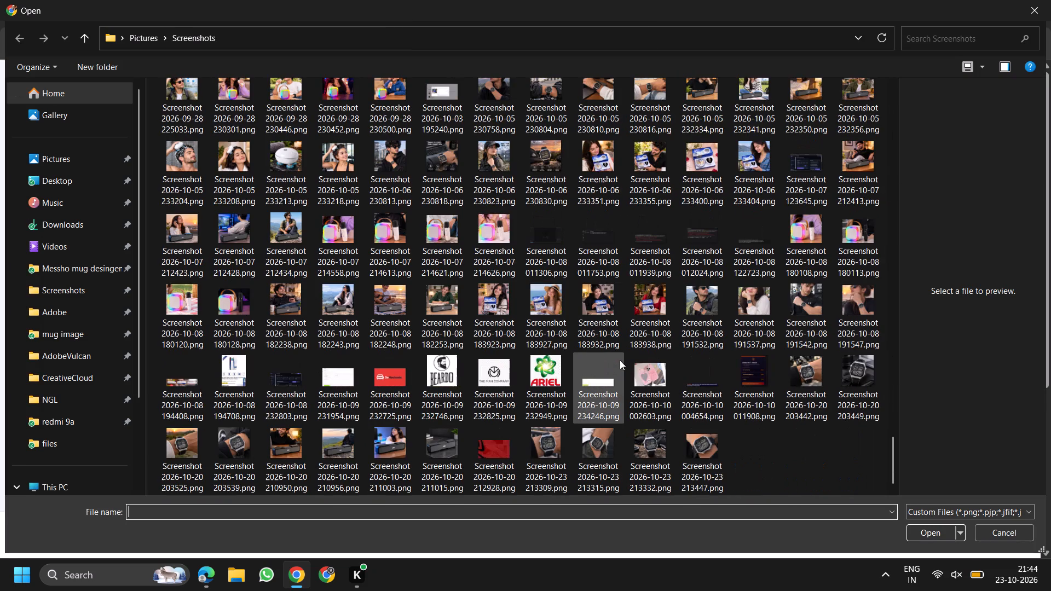
pyautogui.doubleClick(671, 453)
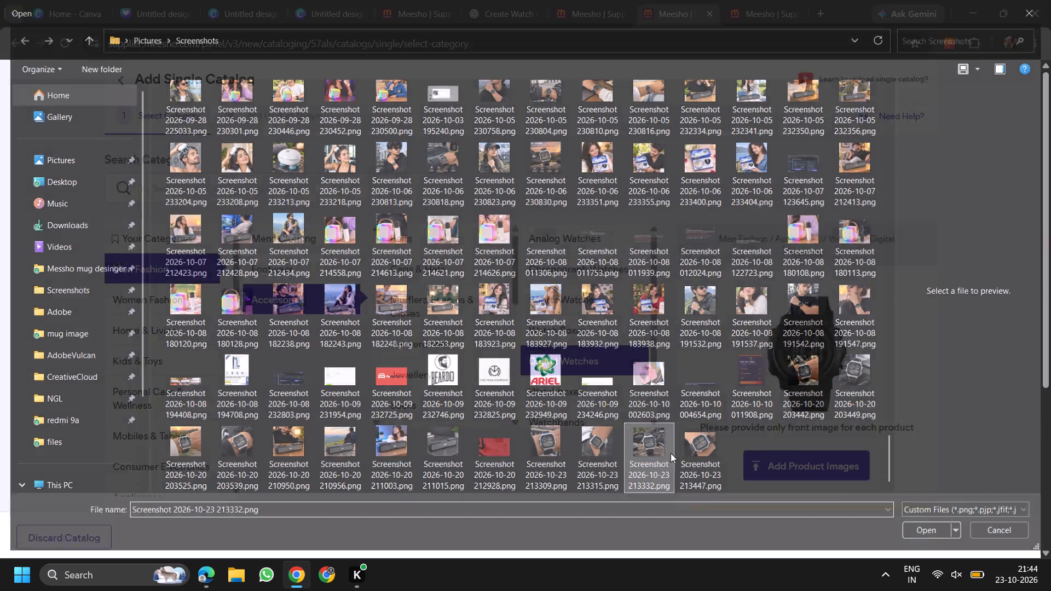
pyautogui.click(731, 472)
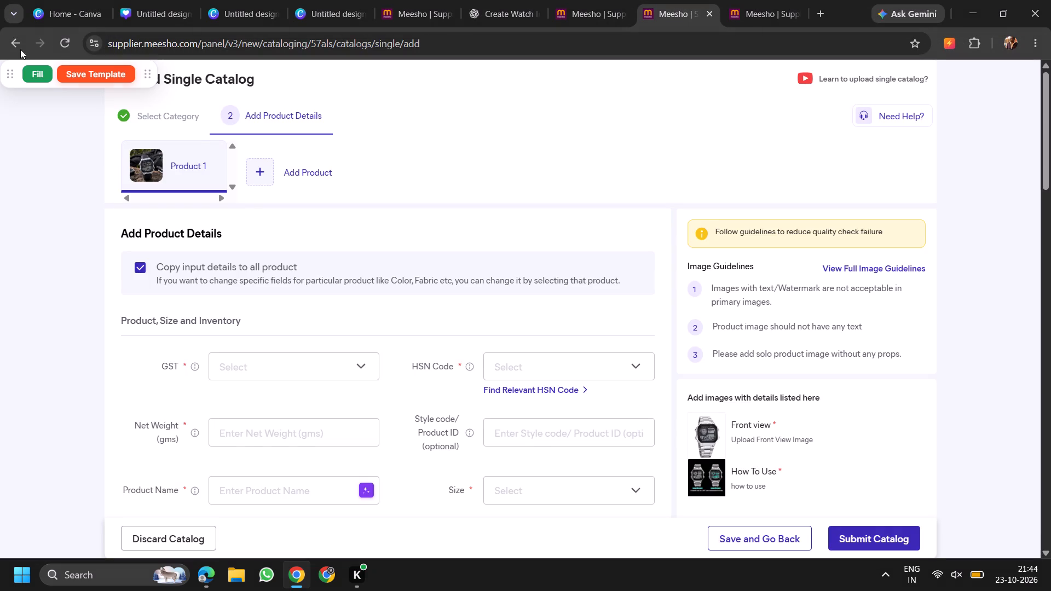
# Fill the product details from the saved template "Gyandeep DIGITEL WATCH SC stell".
pyautogui.click(35, 67)
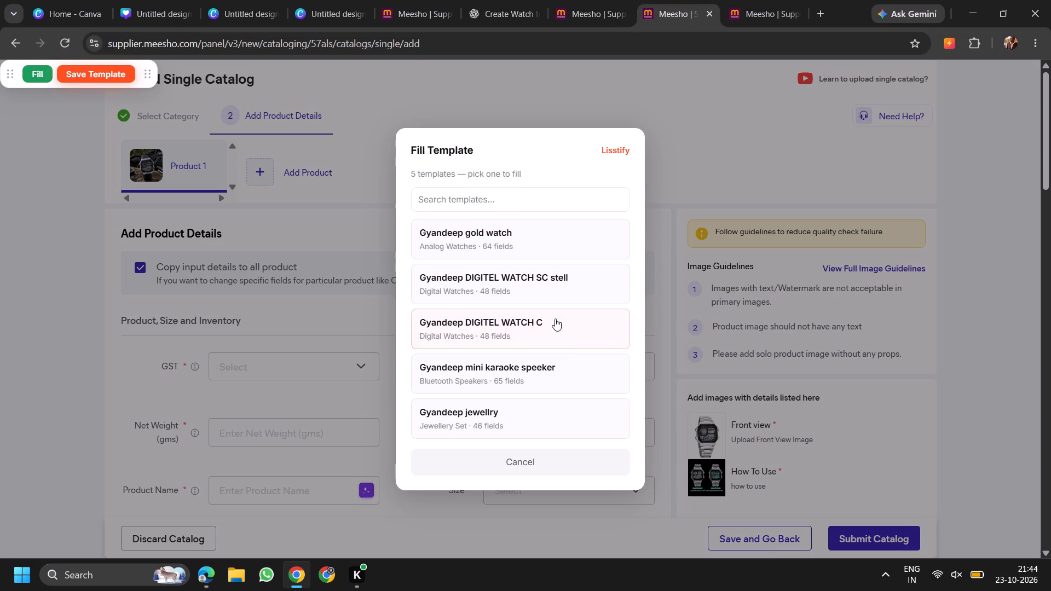
pyautogui.click(541, 279)
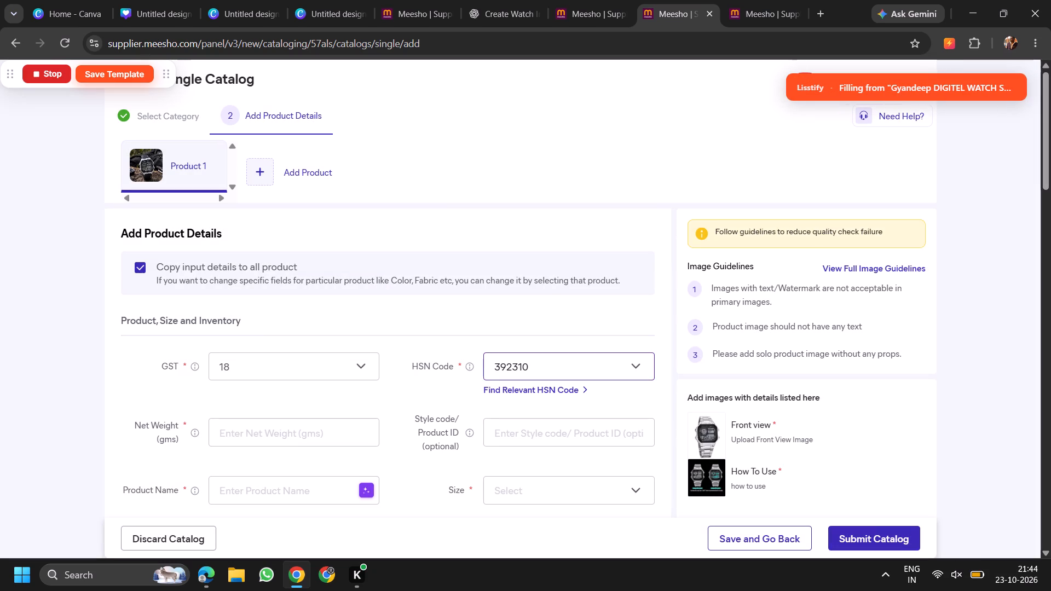
# Glance at the other Meesho tabs and review the packaging and product details sections while the template fills the form.
pyautogui.click(579, 0)
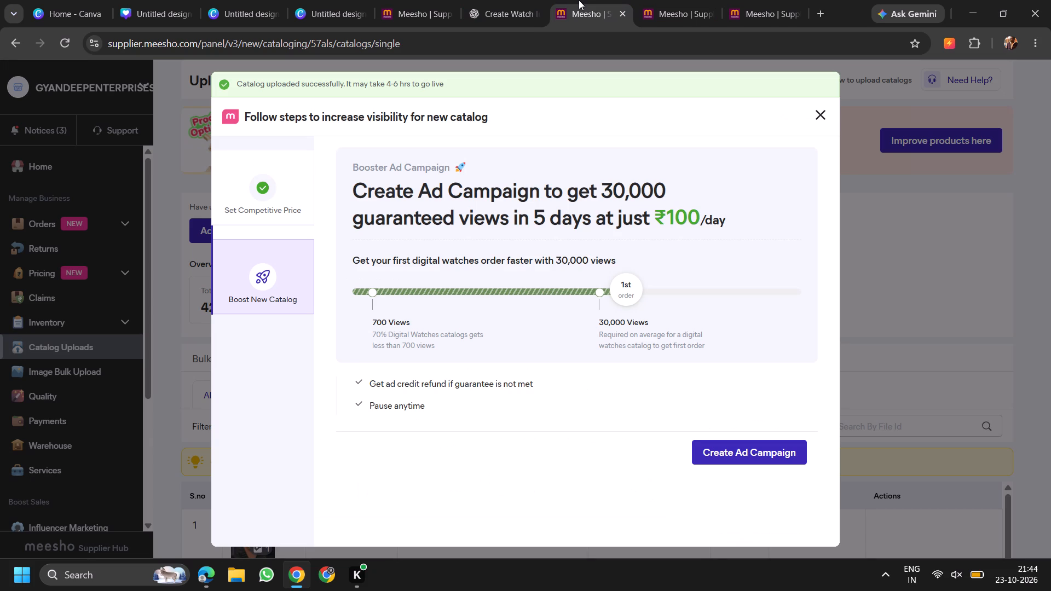
pyautogui.click(767, 1)
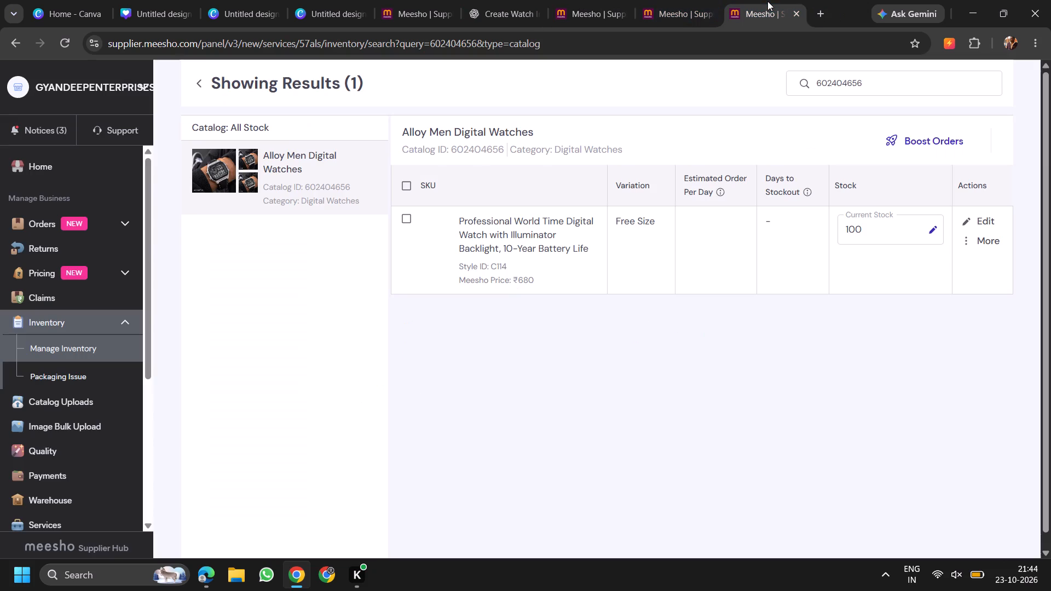
pyautogui.click(668, 1)
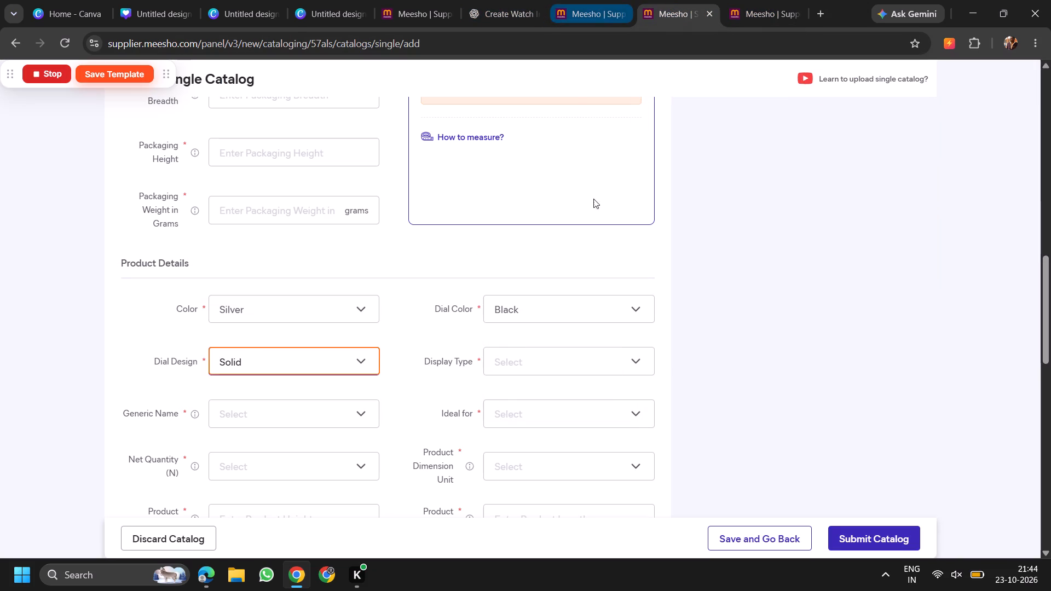
pyautogui.scroll(7, 590, 256)
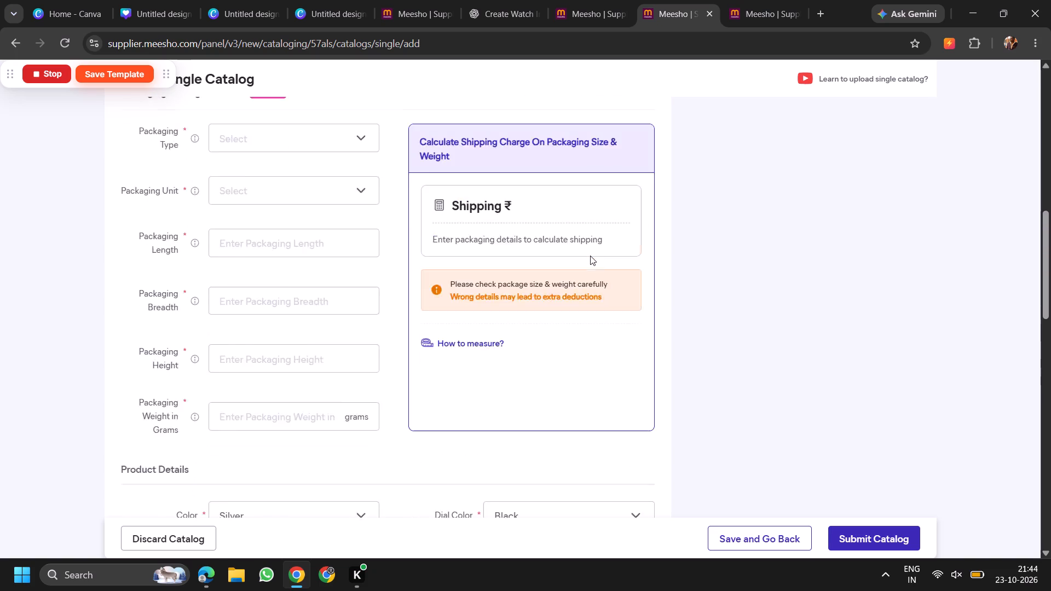
pyautogui.scroll(5, 551, 337)
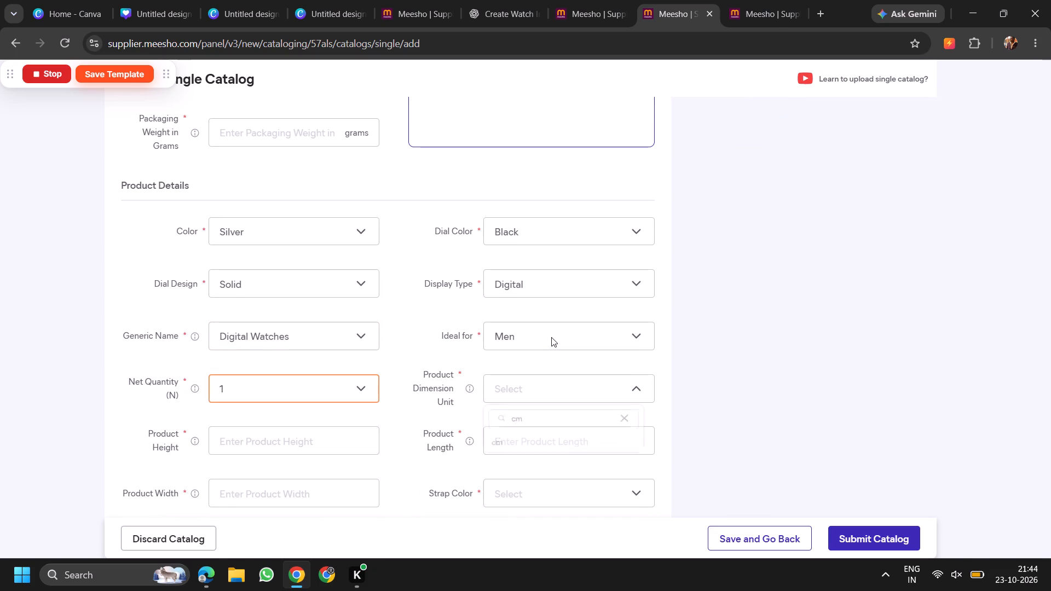
pyautogui.scroll(7, 551, 337)
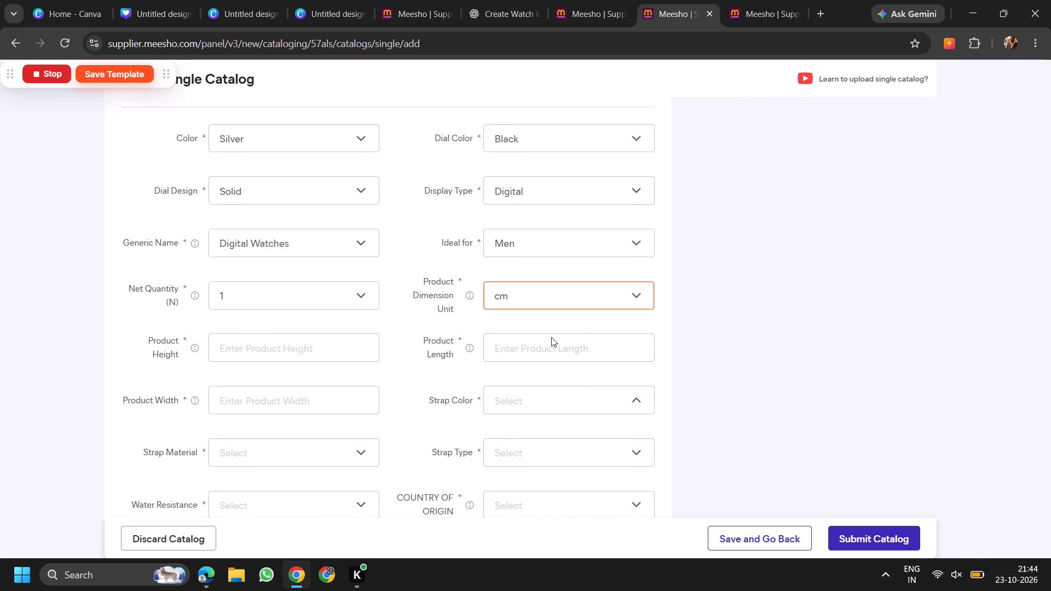
pyautogui.scroll(1, 551, 337)
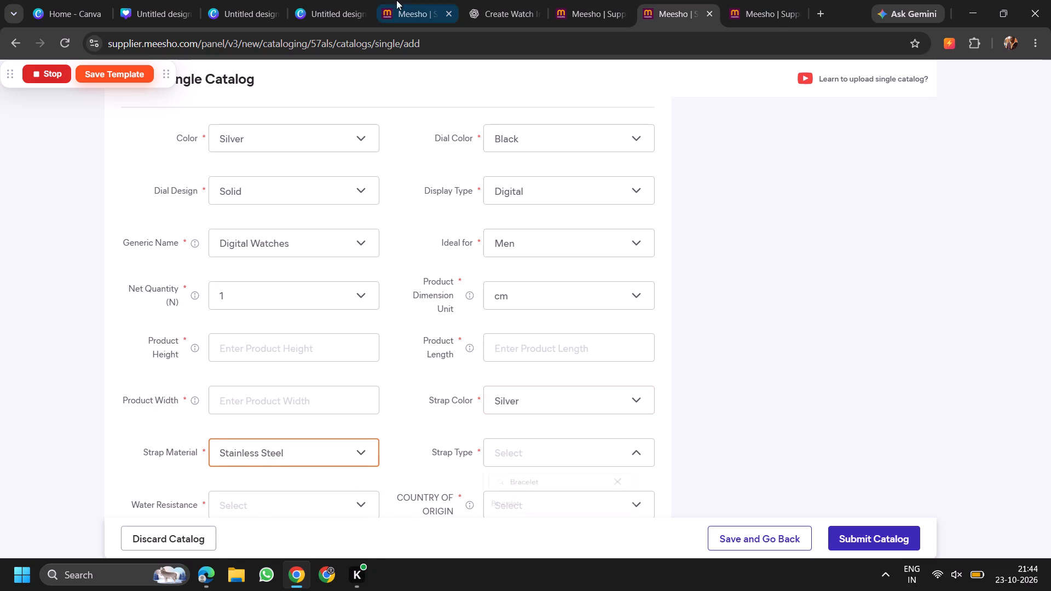
pyautogui.click(744, 0)
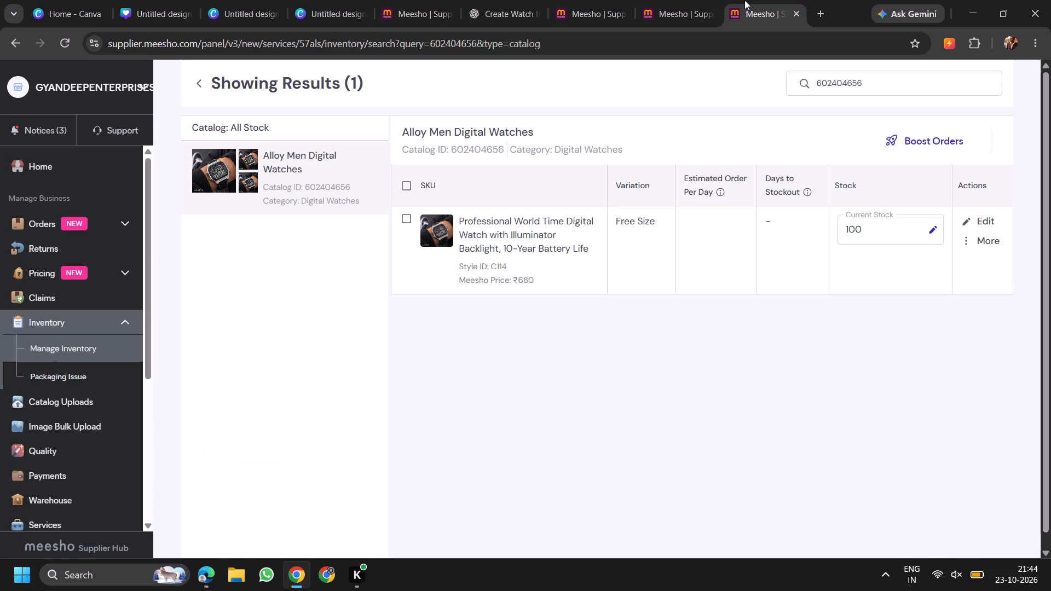
pyautogui.click(77, 386)
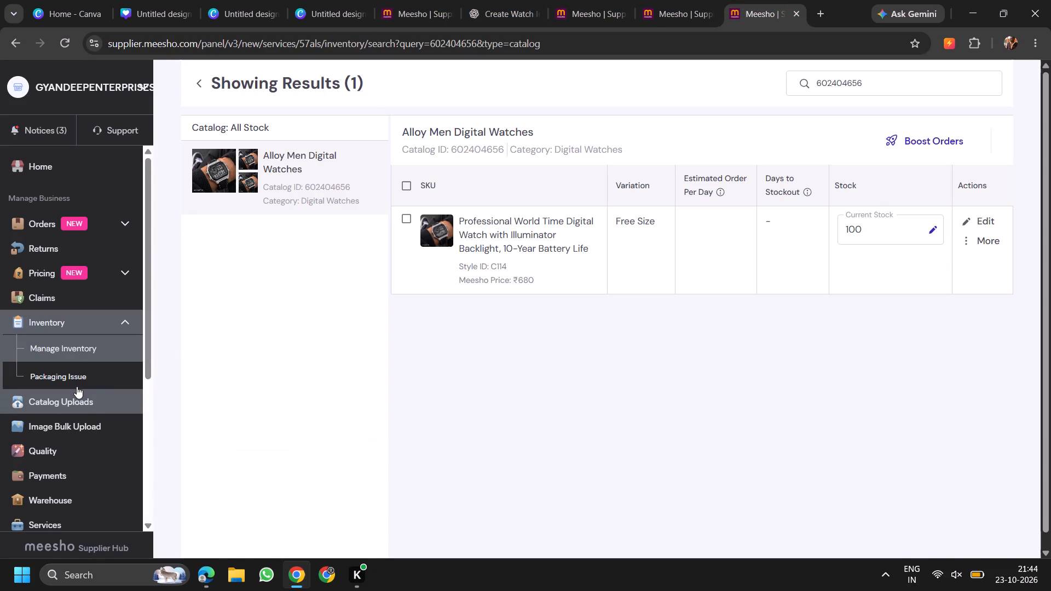
pyautogui.click(54, 392)
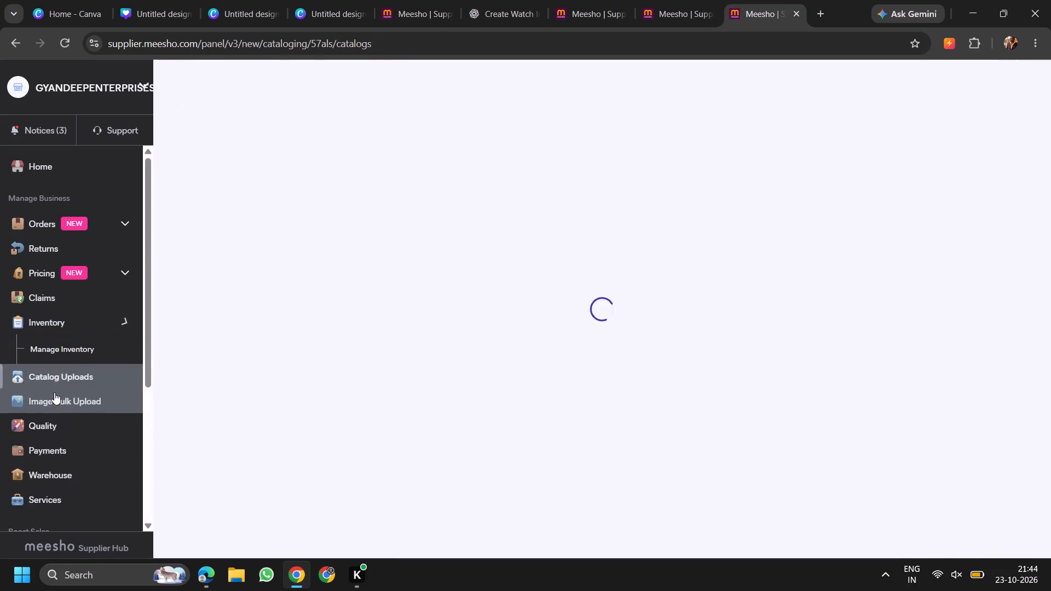
pyautogui.scroll(-2, 548, 291)
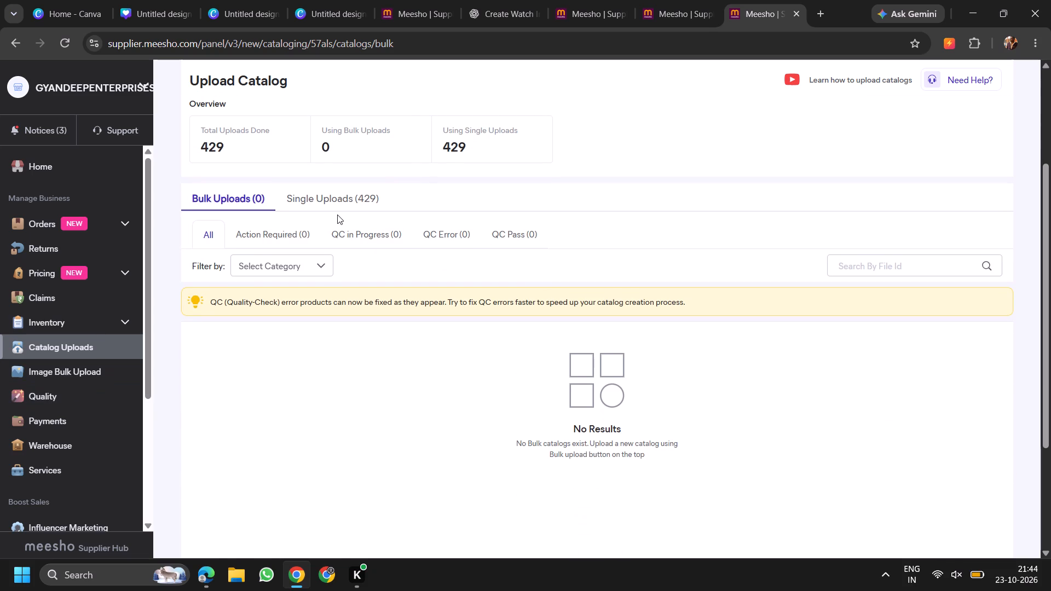
pyautogui.click(343, 209)
pyautogui.scroll(-1, 542, 362)
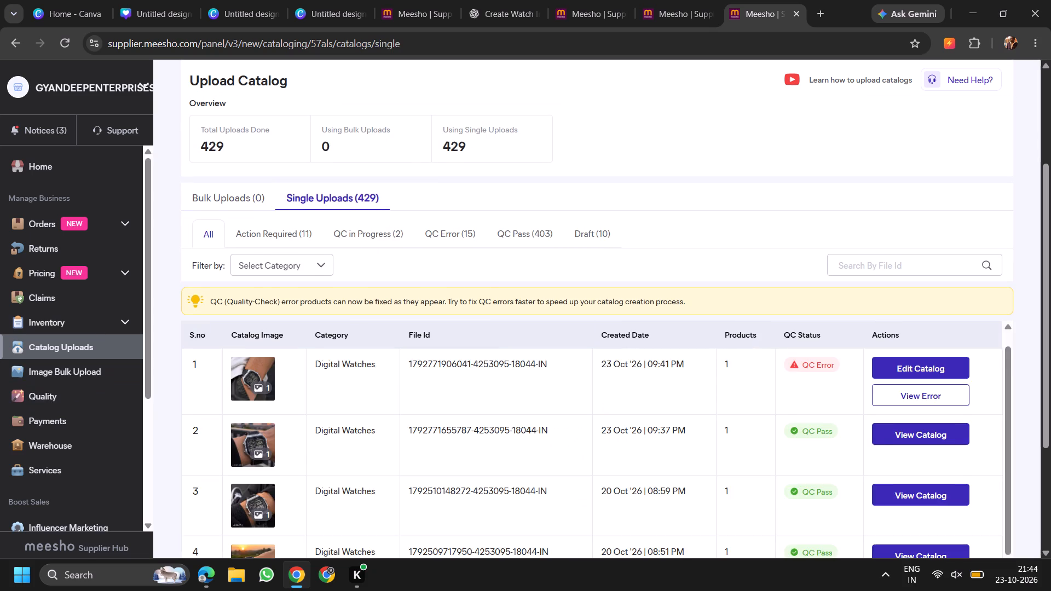
pyautogui.scroll(-1, 542, 362)
pyautogui.scroll(1, 542, 362)
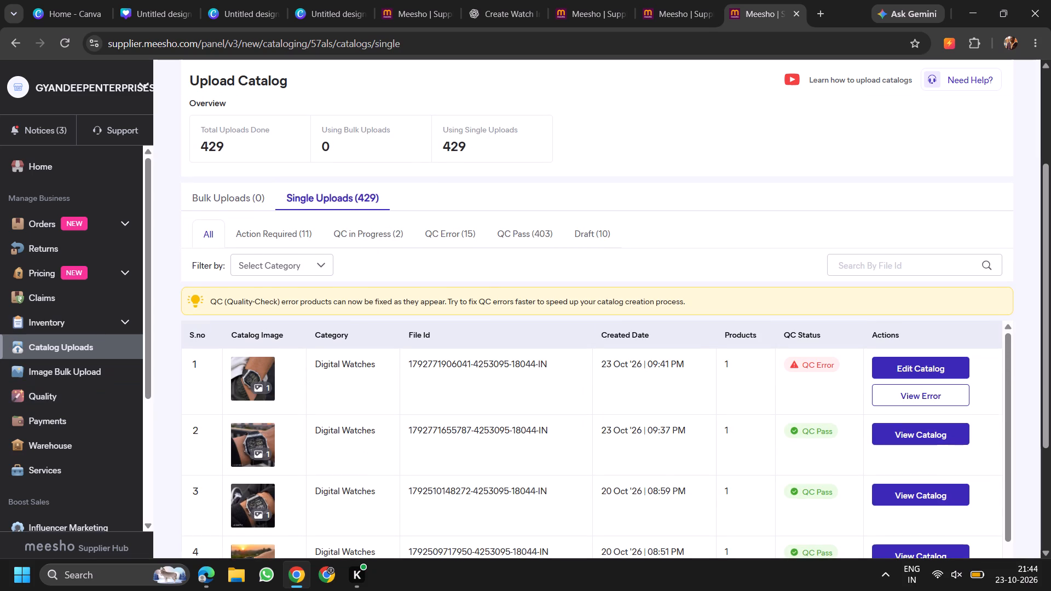
pyautogui.click(926, 430)
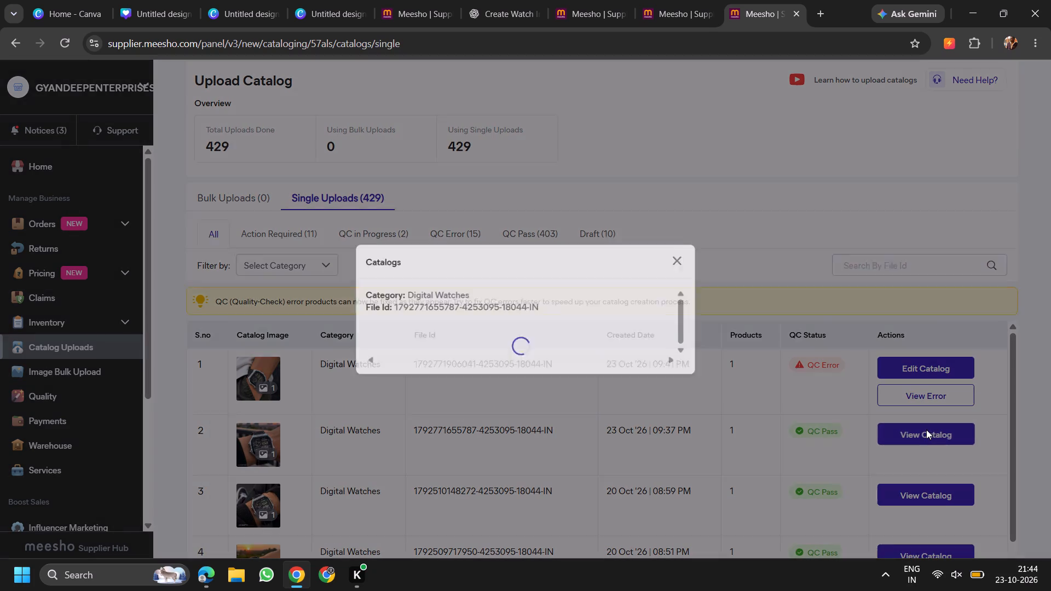
pyautogui.click(677, 331)
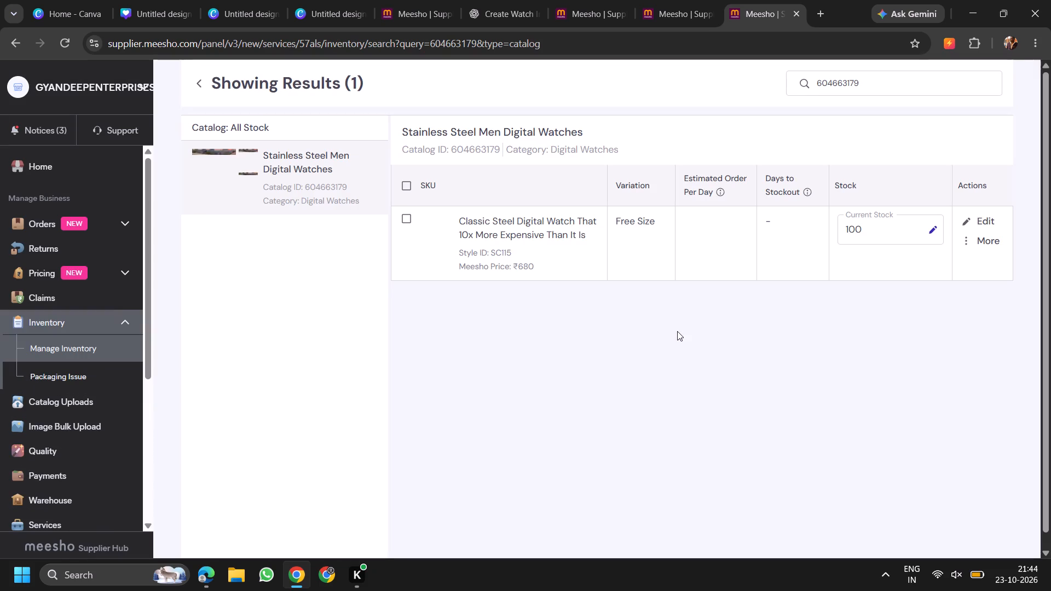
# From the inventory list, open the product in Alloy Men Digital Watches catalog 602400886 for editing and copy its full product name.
pyautogui.click(200, 84)
pyautogui.scroll(-1, 741, 476)
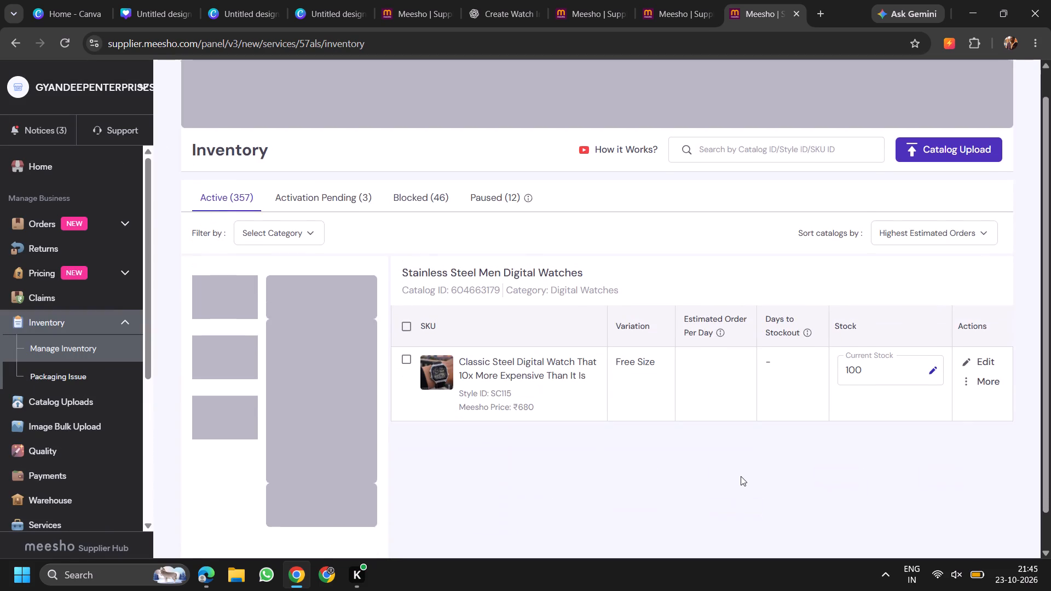
pyautogui.scroll(-2, 741, 476)
pyautogui.click(330, 438)
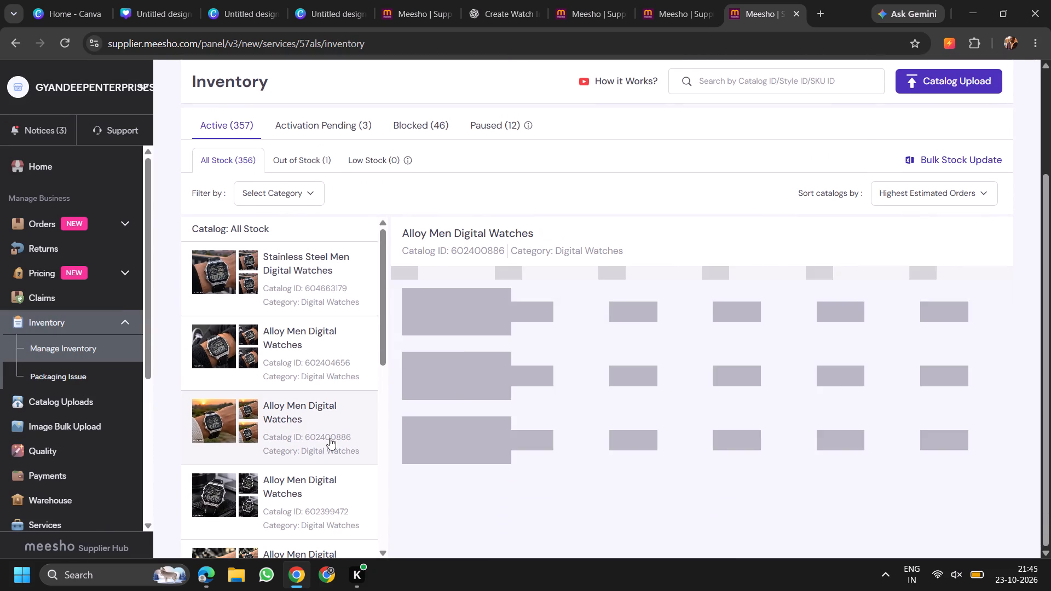
pyautogui.click(973, 319)
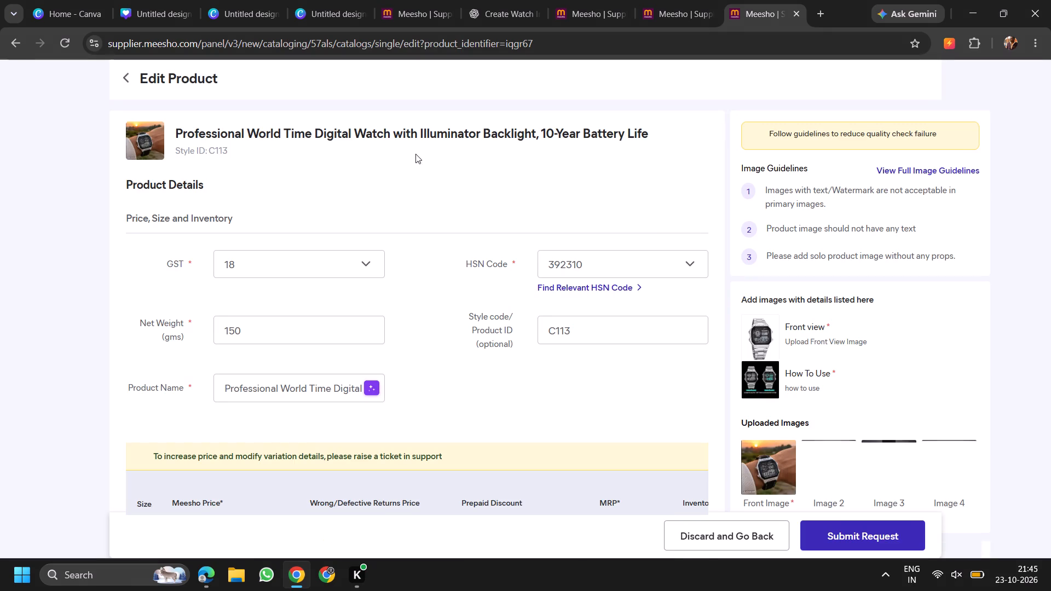
pyautogui.scroll(-2, 381, 368)
pyautogui.scroll(3, 233, 360)
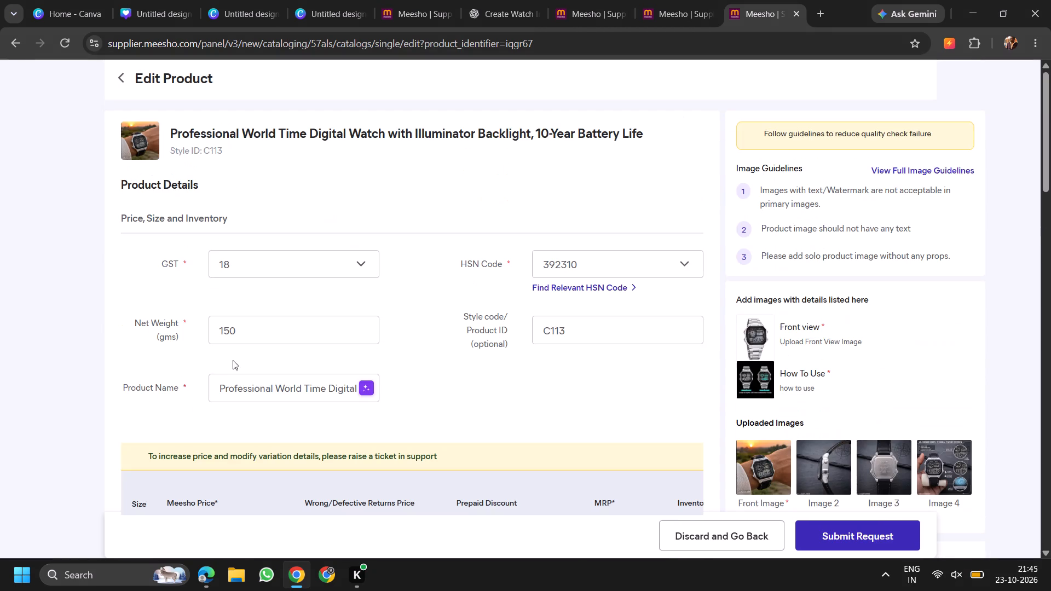
pyautogui.moveTo(174, 129); pyautogui.dragTo(536, 176)
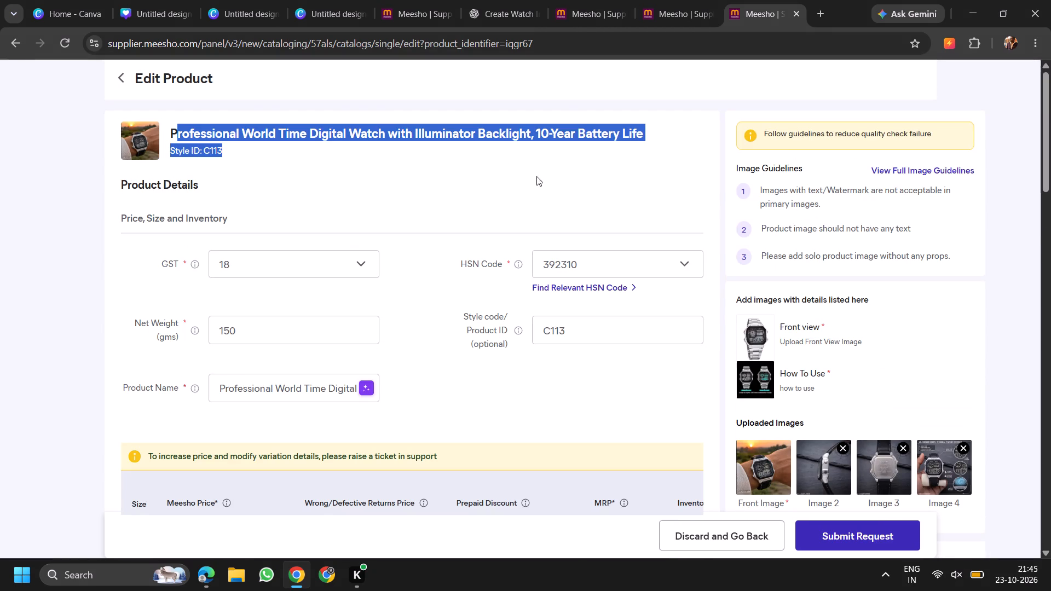
pyautogui.moveTo(536, 176); pyautogui.dragTo(590, 171)
pyautogui.click(590, 171)
pyautogui.tripleClick(183, 124)
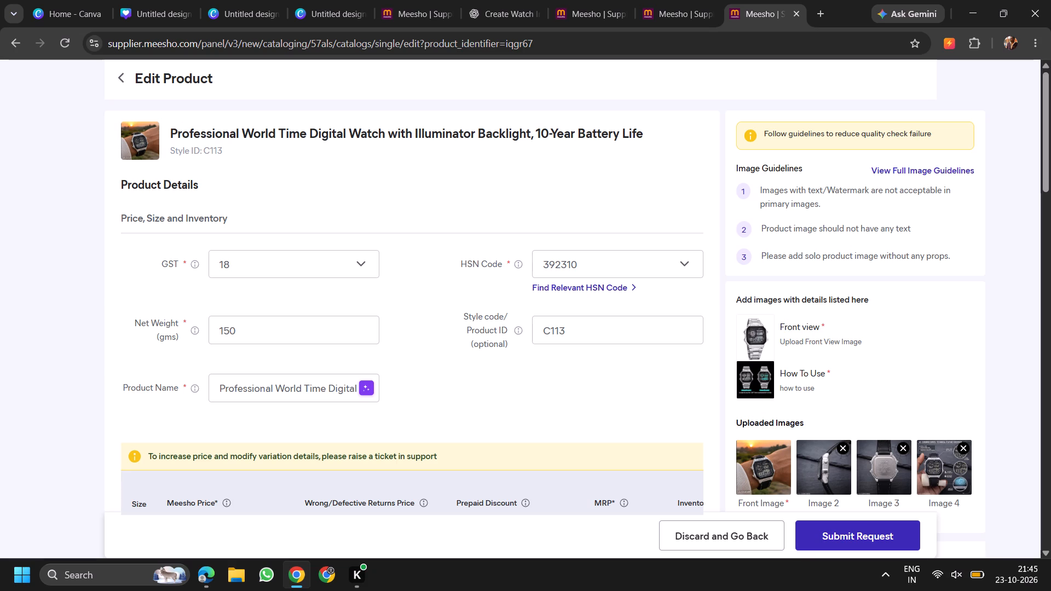
pyautogui.hotkey('ctrl', 'c')
pyautogui.hotkey('ctrl', 'c')
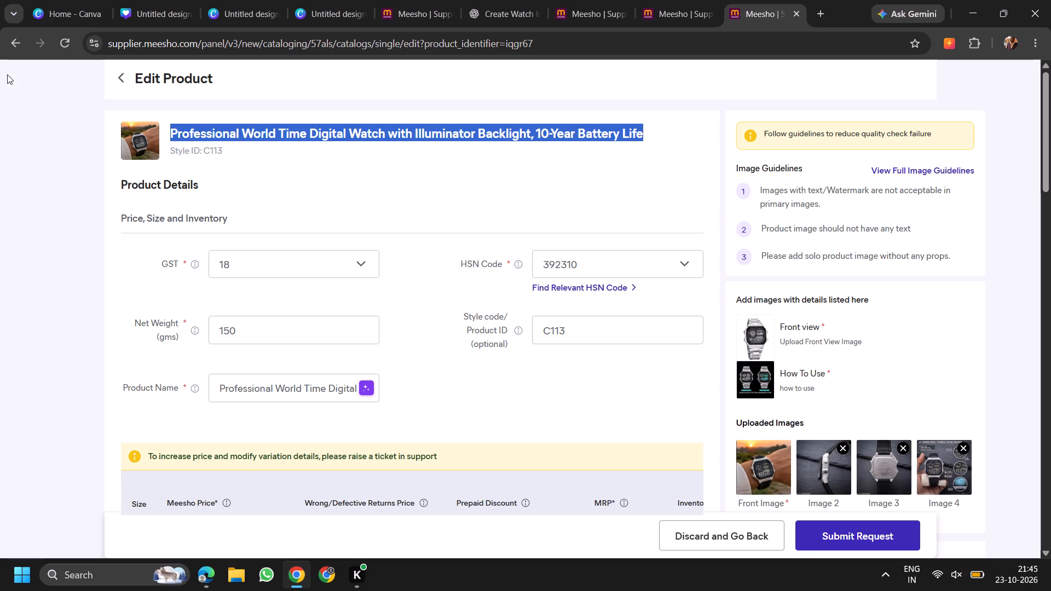
pyautogui.click(4, 37)
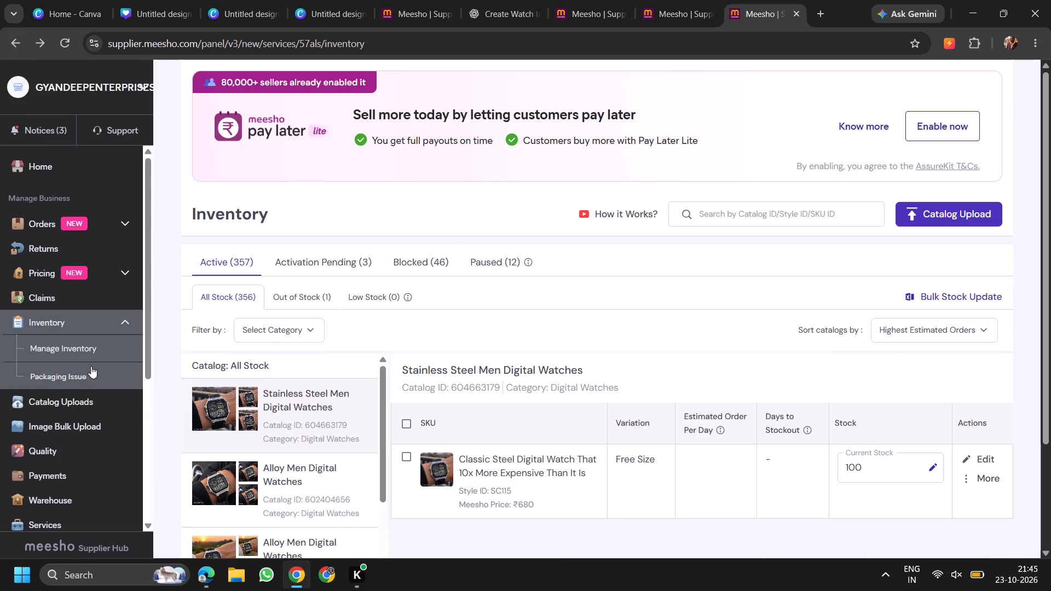
pyautogui.click(90, 401)
pyautogui.scroll(-1, 795, 355)
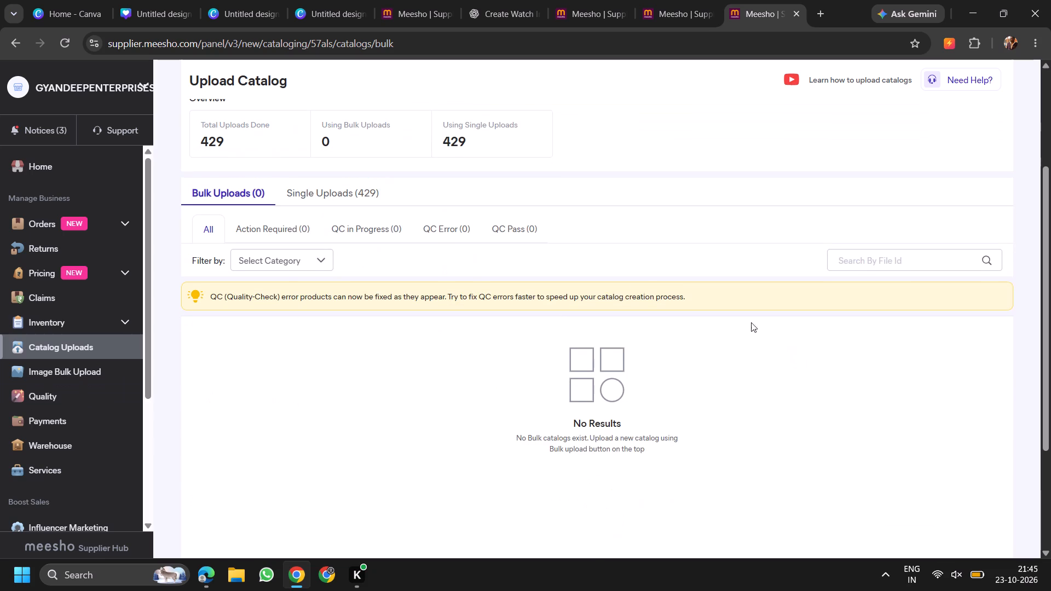
pyautogui.click(310, 189)
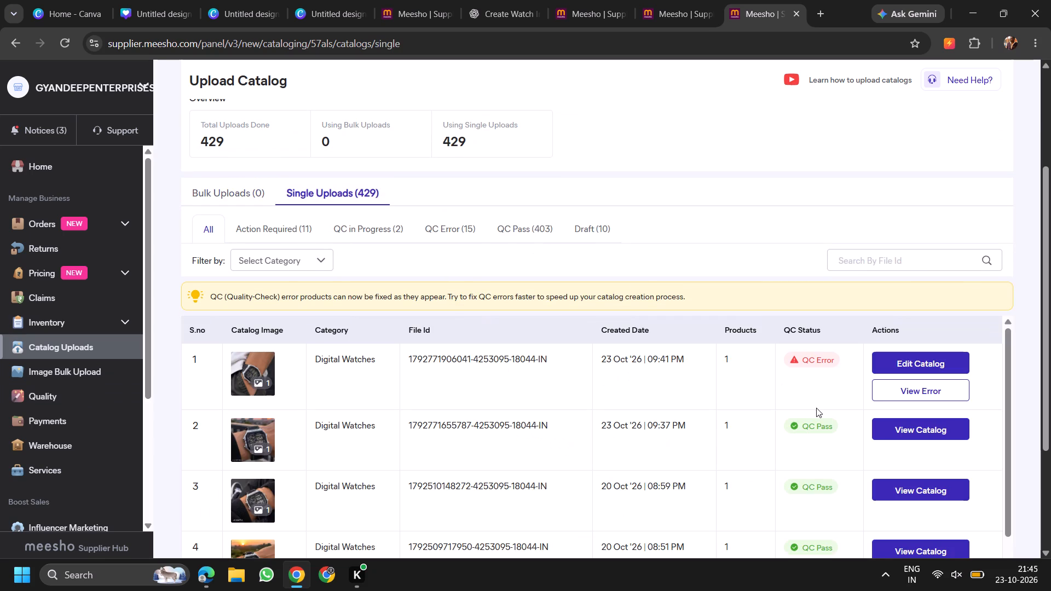
pyautogui.click(816, 408)
pyautogui.click(916, 426)
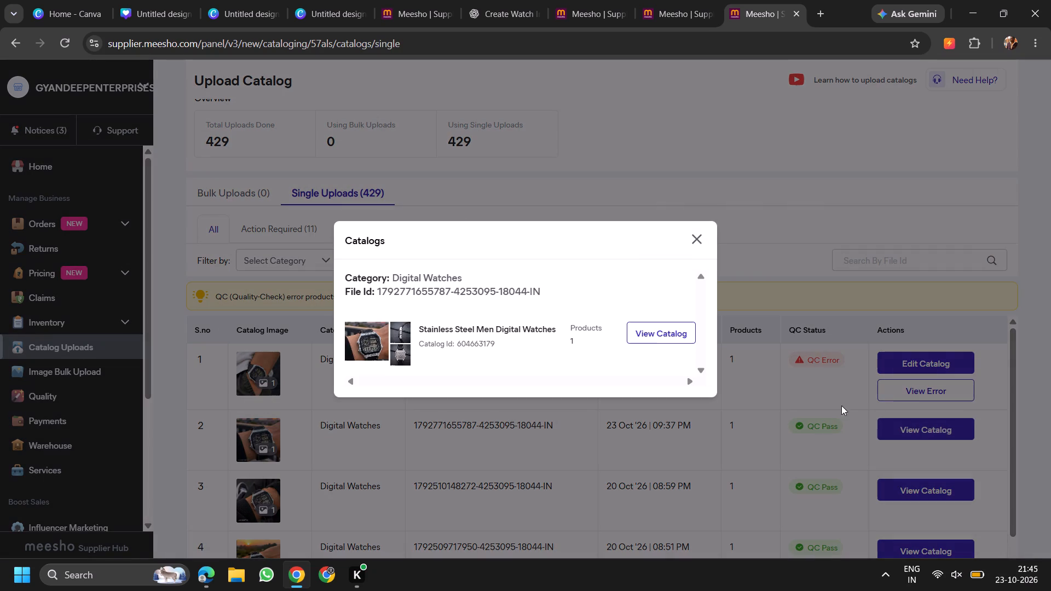
pyautogui.click(673, 329)
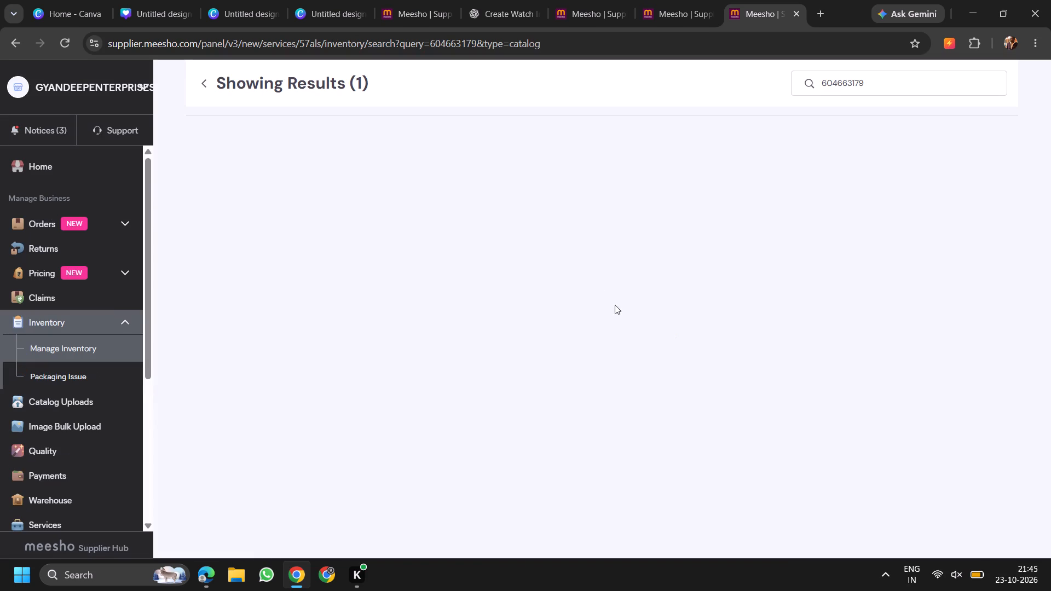
pyautogui.click(972, 225)
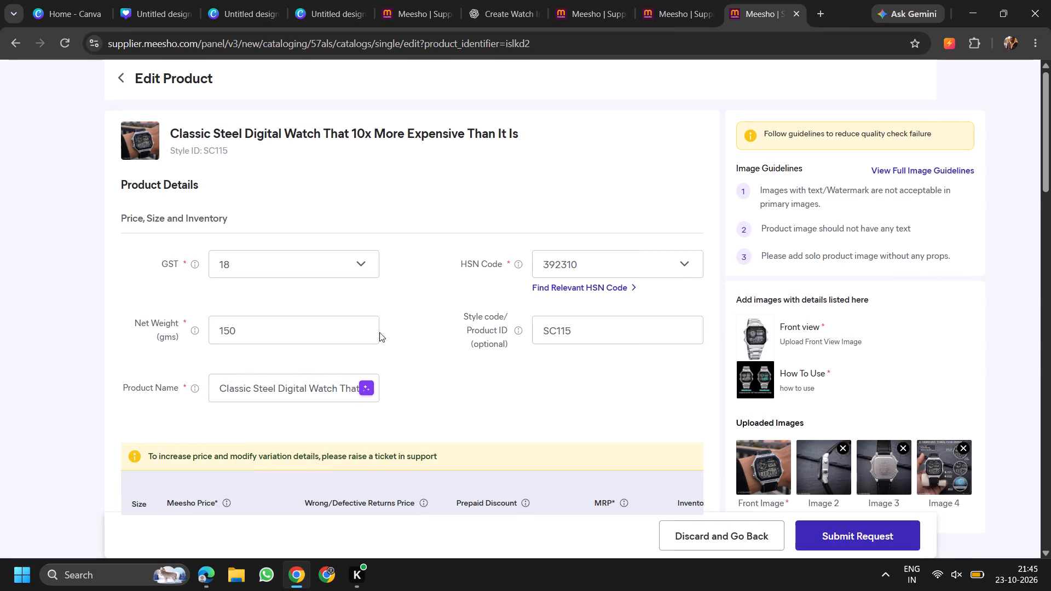
# Replace the product name with the copied "Professional World Time Digital Watch with Illuminator Backlight, 10-Year Battery Life", set the style code to C115, and submit the request.
pyautogui.scroll(-1, 531, 329)
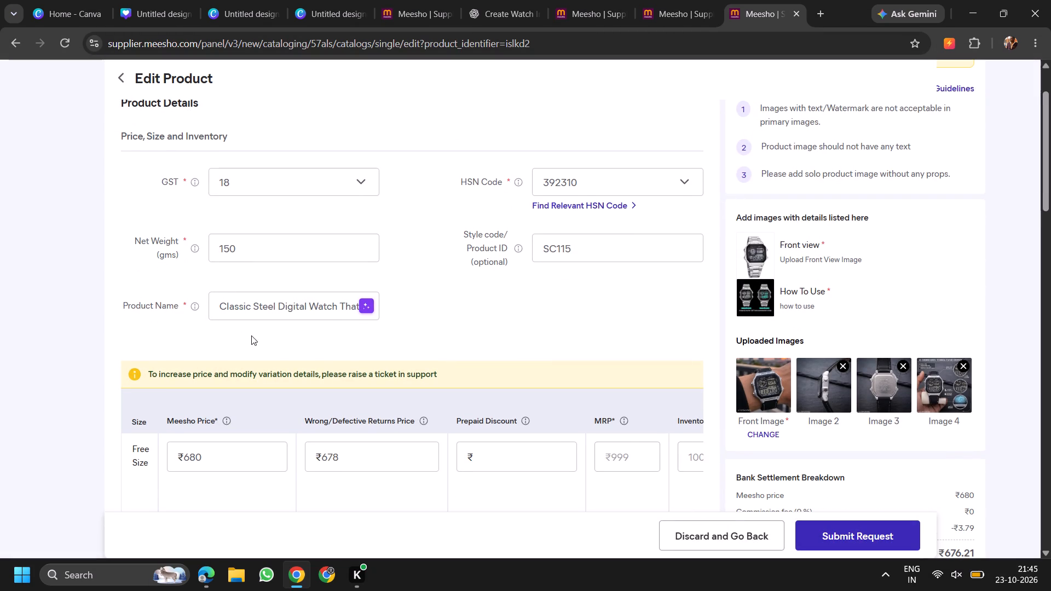
pyautogui.tripleClick(273, 310)
pyautogui.hotkey('ctrl', 'v')
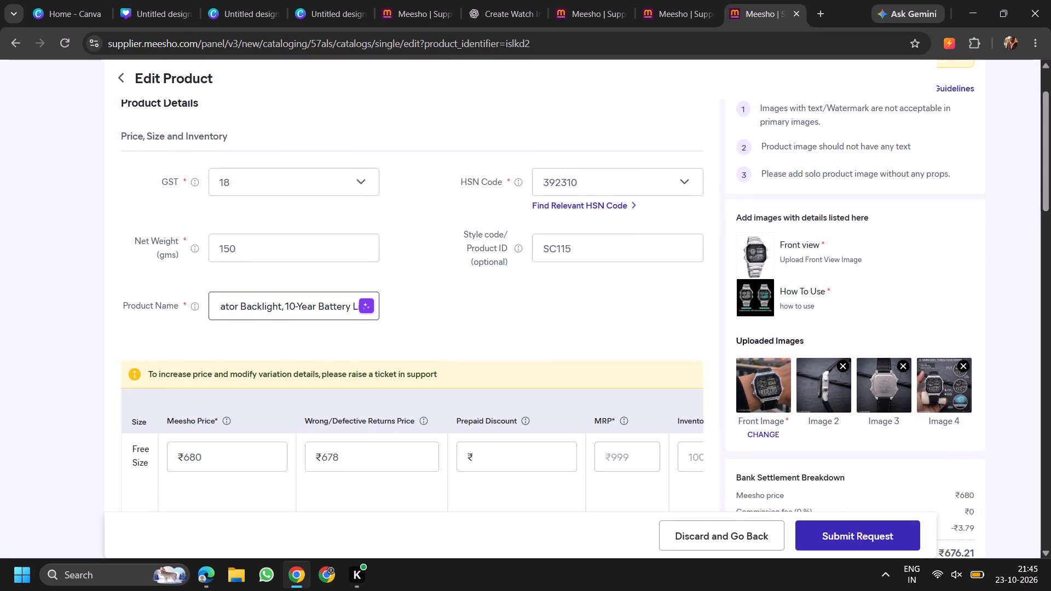
pyautogui.click(548, 250)
pyautogui.press('BackSpace')
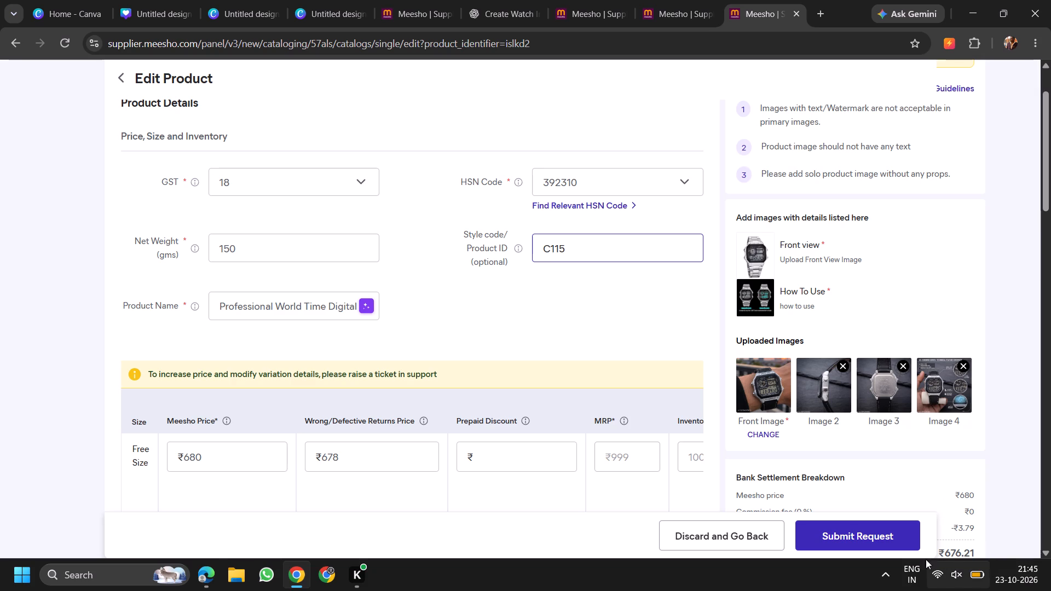
pyautogui.click(882, 527)
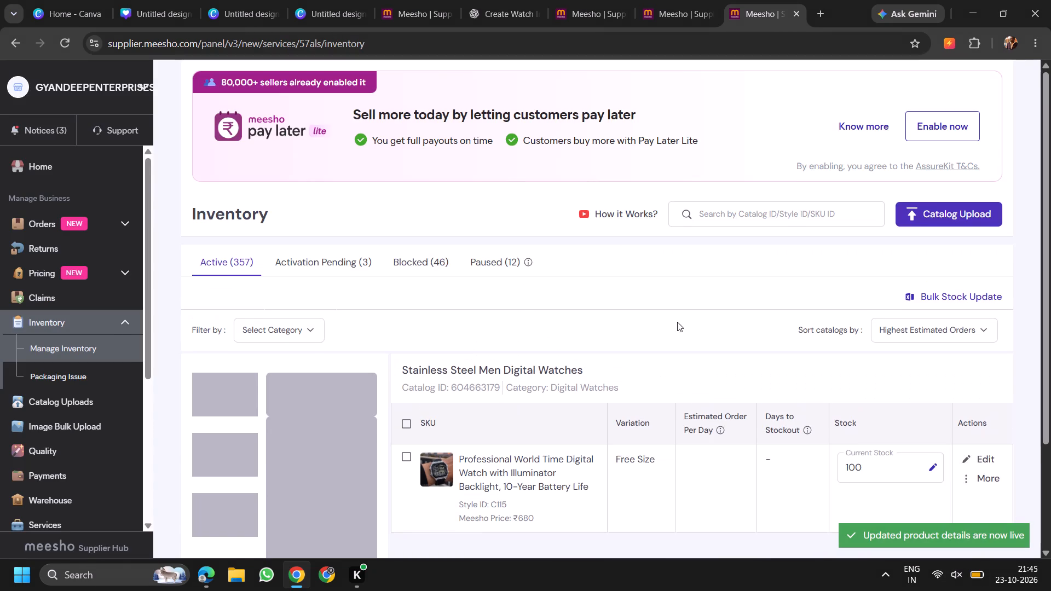
pyautogui.scroll(-2, 685, 308)
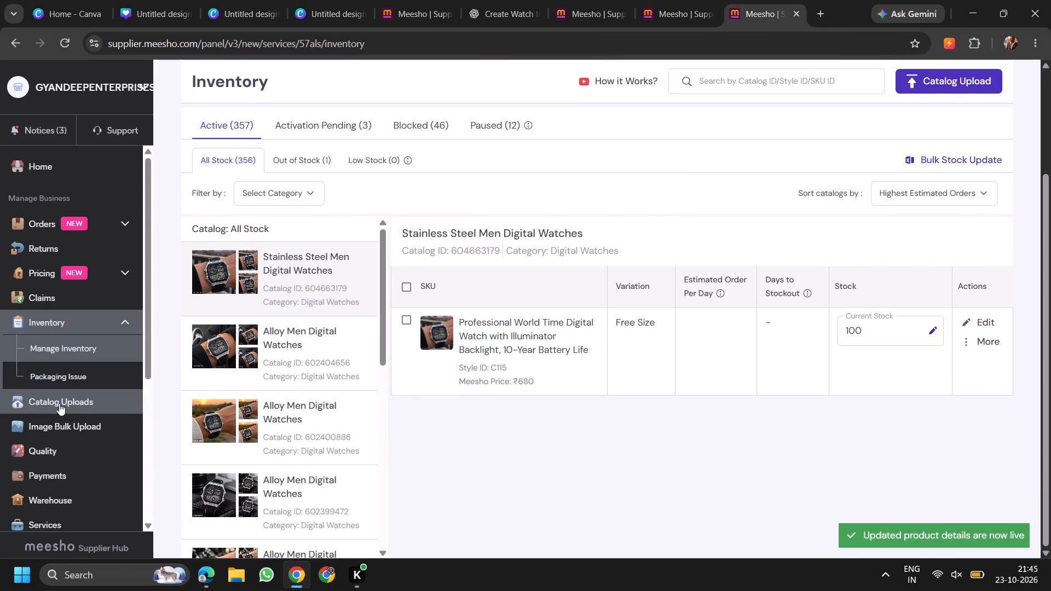
pyautogui.click(60, 404)
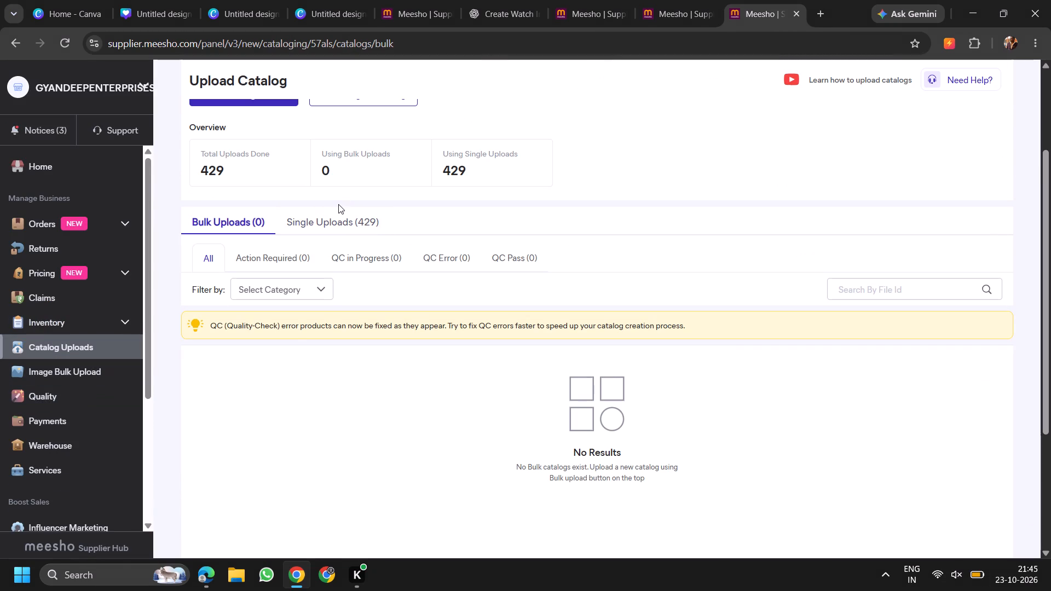
pyautogui.click(338, 204)
pyautogui.click(339, 215)
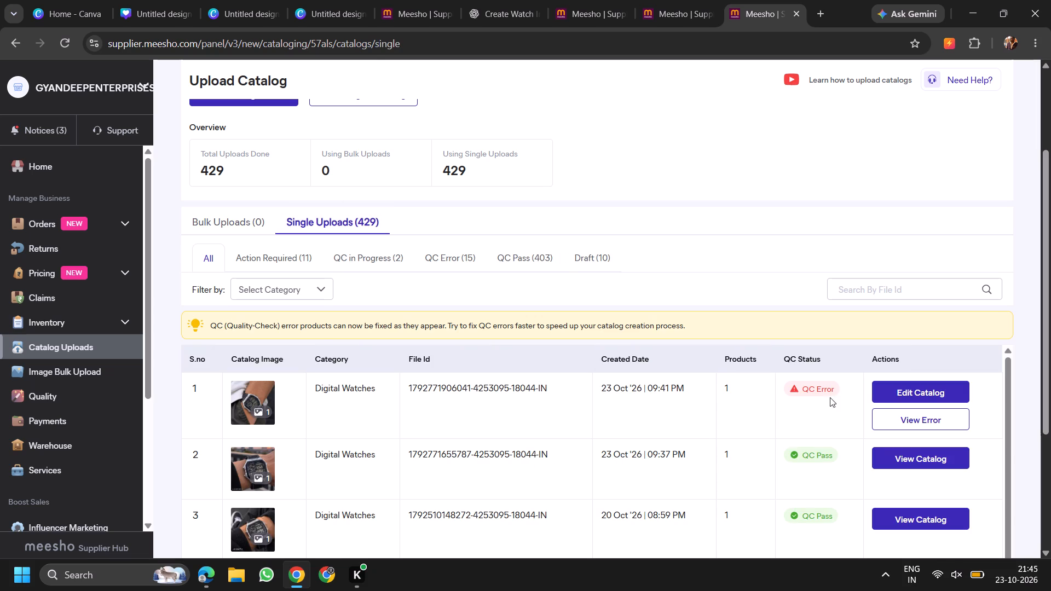
pyautogui.click(913, 413)
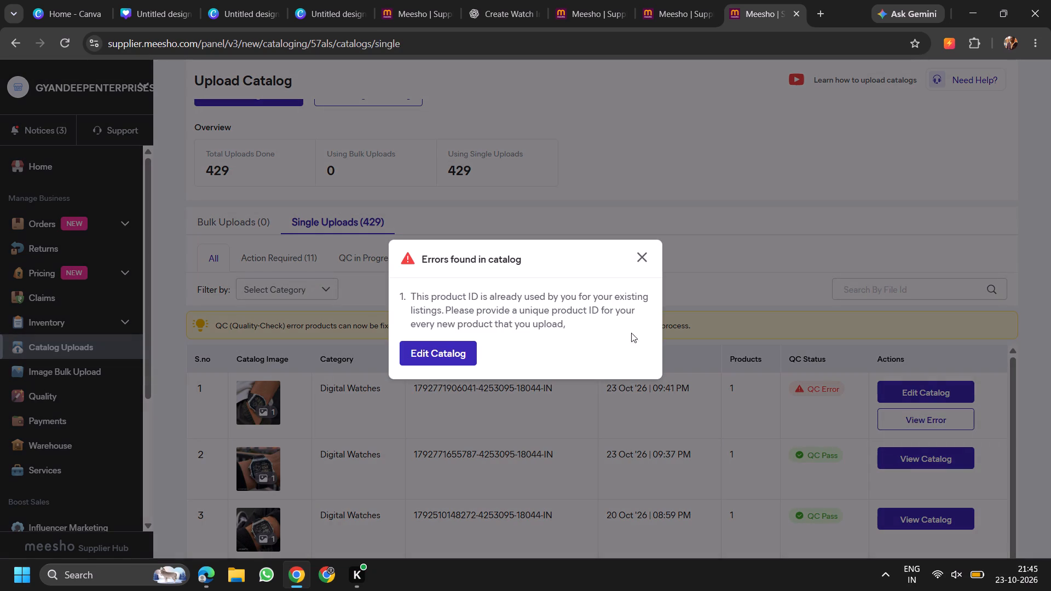
pyautogui.click(443, 356)
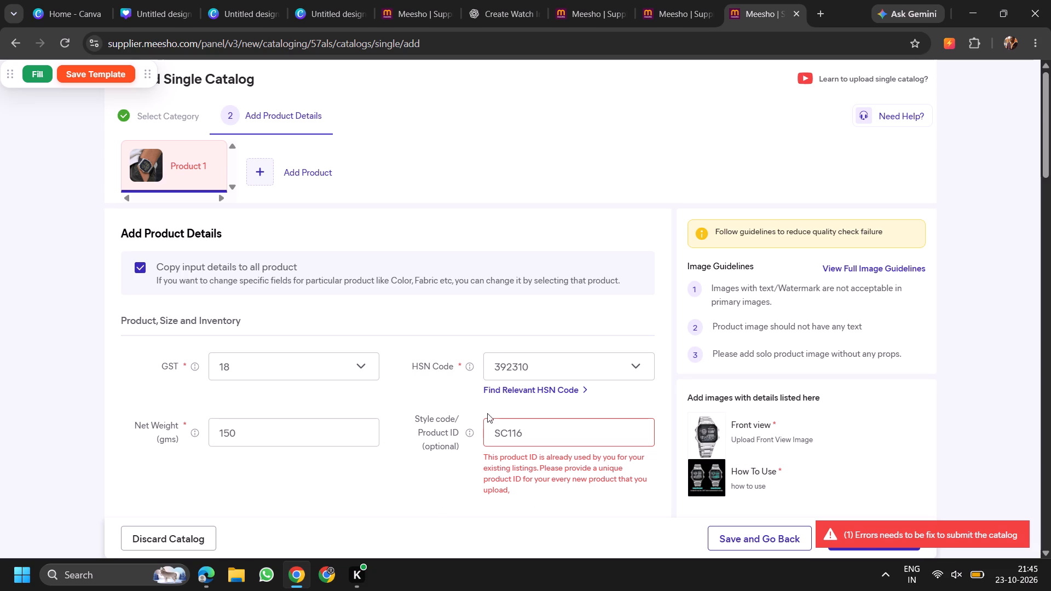
# Set the style code to C116, replace the product name with the copied World Time watch name, and submit the catalog for quality check.
pyautogui.click(504, 429)
pyautogui.press('BackSpace')
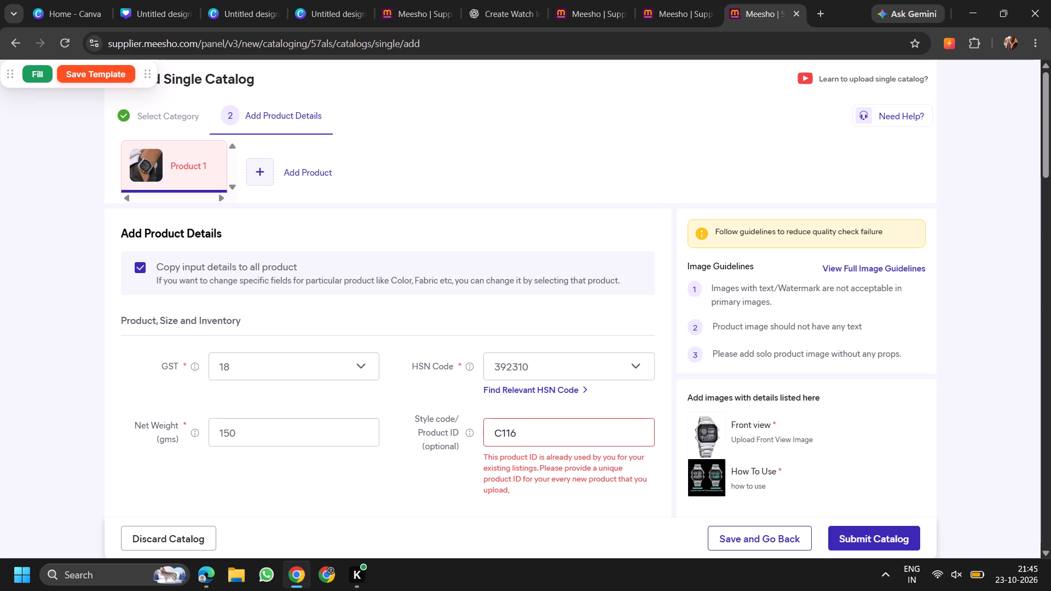
pyautogui.scroll(-2, 497, 462)
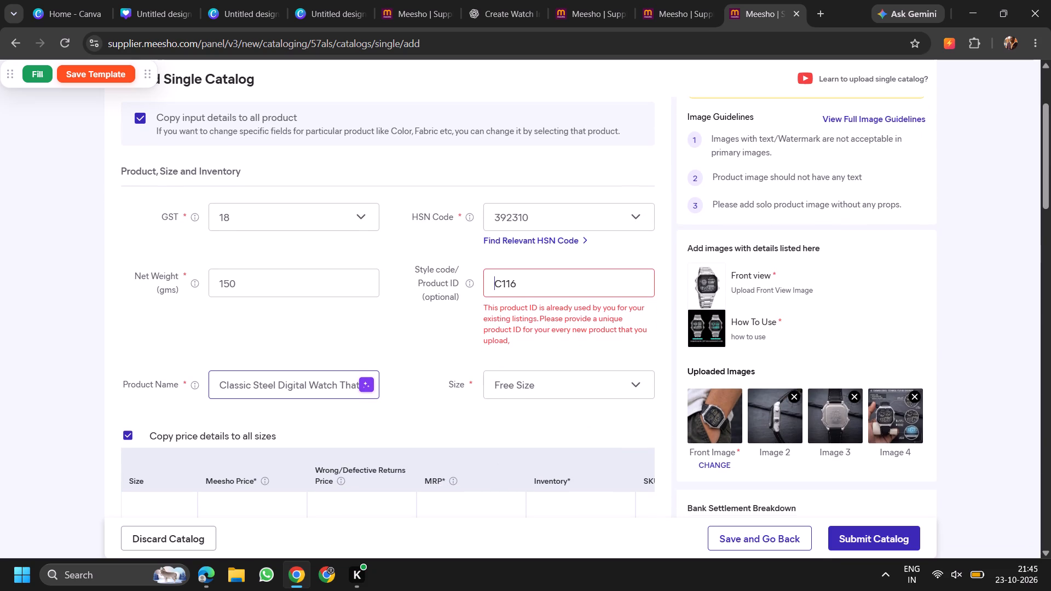
pyautogui.tripleClick(260, 385)
pyautogui.hotkey('ctrl', 'v')
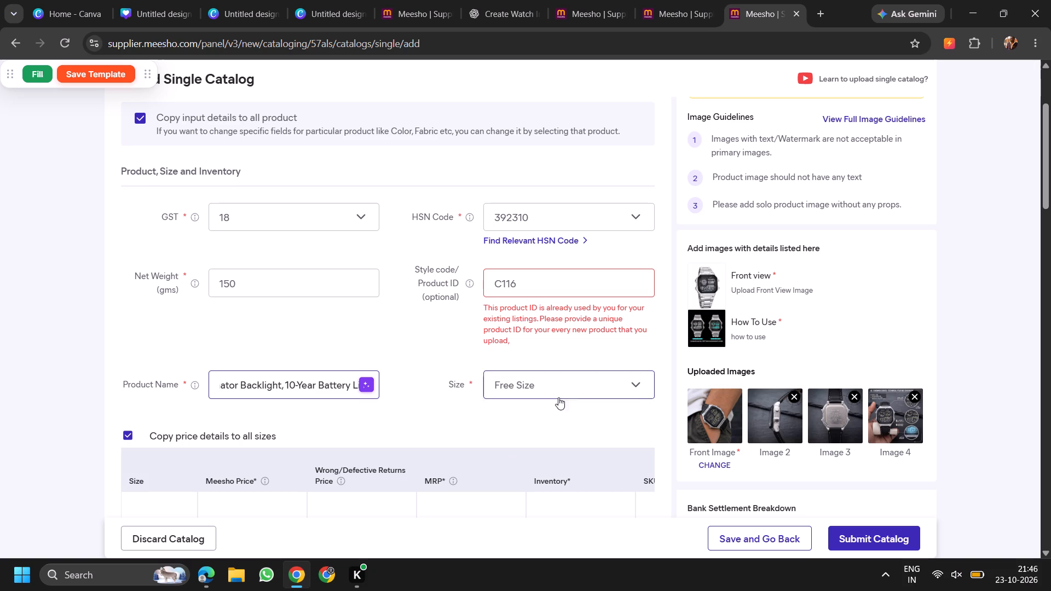
pyautogui.click(863, 528)
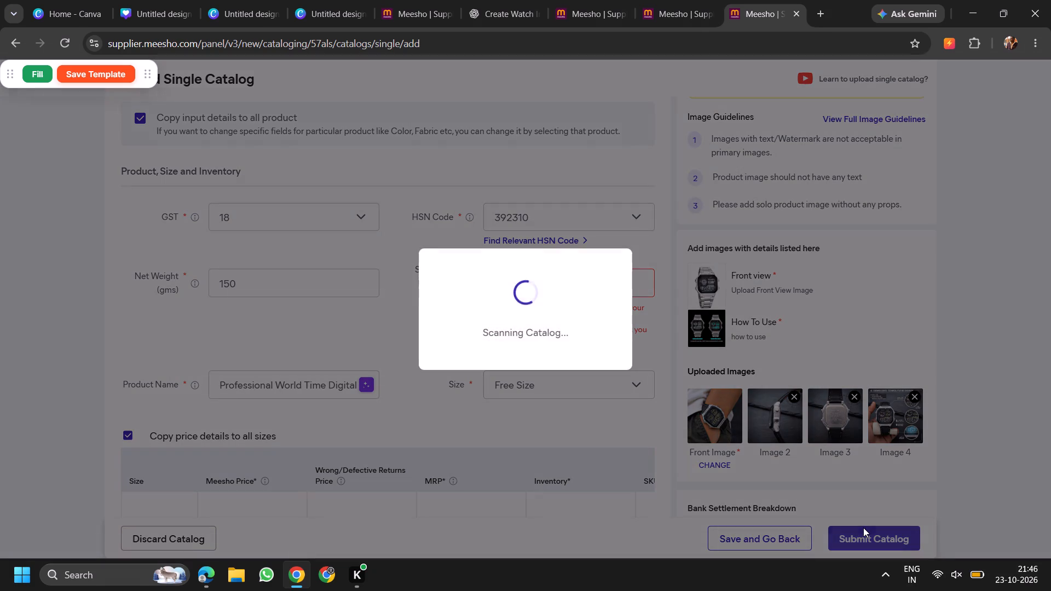
pyautogui.click(629, 345)
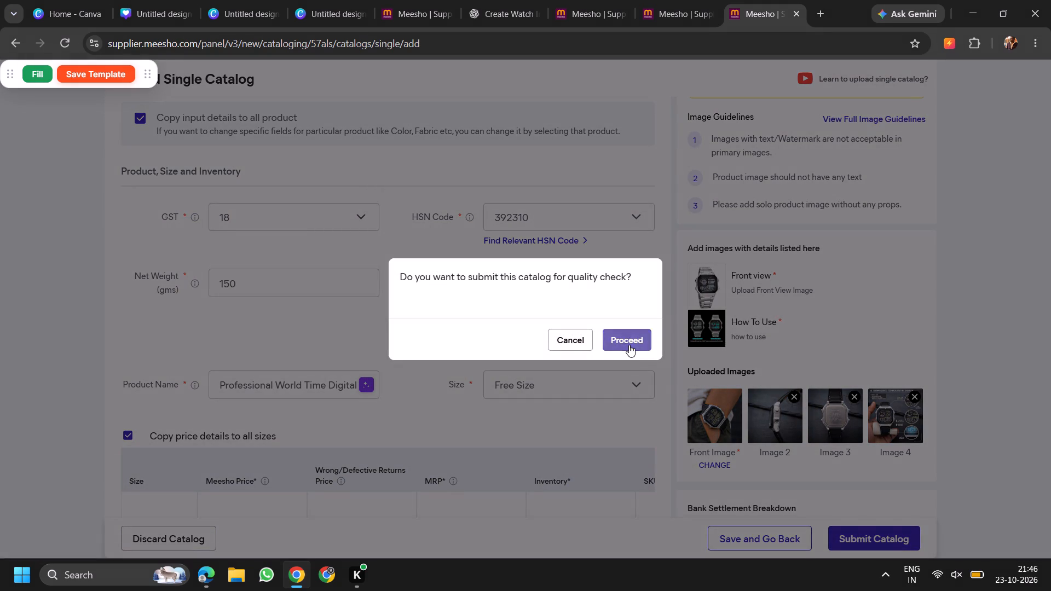
# In the Meesho tab with the template-filled new catalog, replace the product name with the copied Professional World Time Digital Watch name.
pyautogui.click(656, 1)
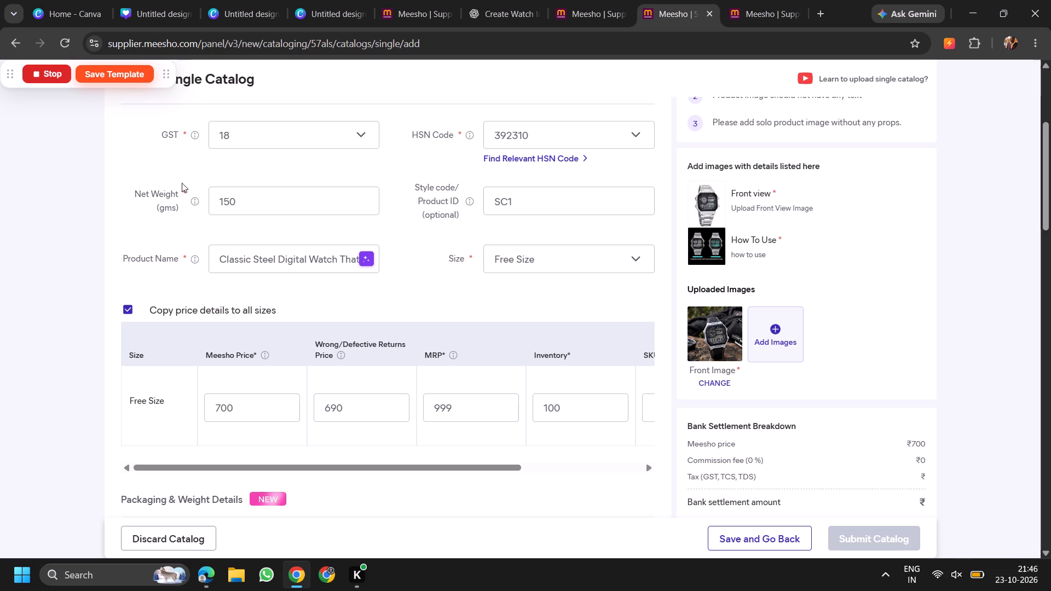
pyautogui.click(247, 251)
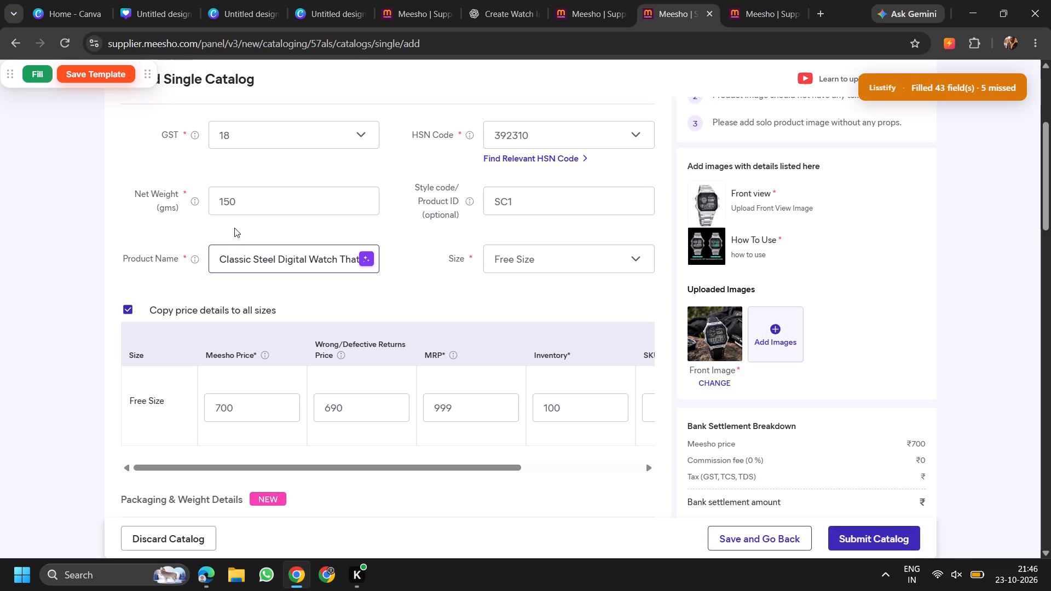
pyautogui.moveTo(234, 228); pyautogui.dragTo(253, 266)
pyautogui.tripleClick(253, 266)
pyautogui.click(253, 266)
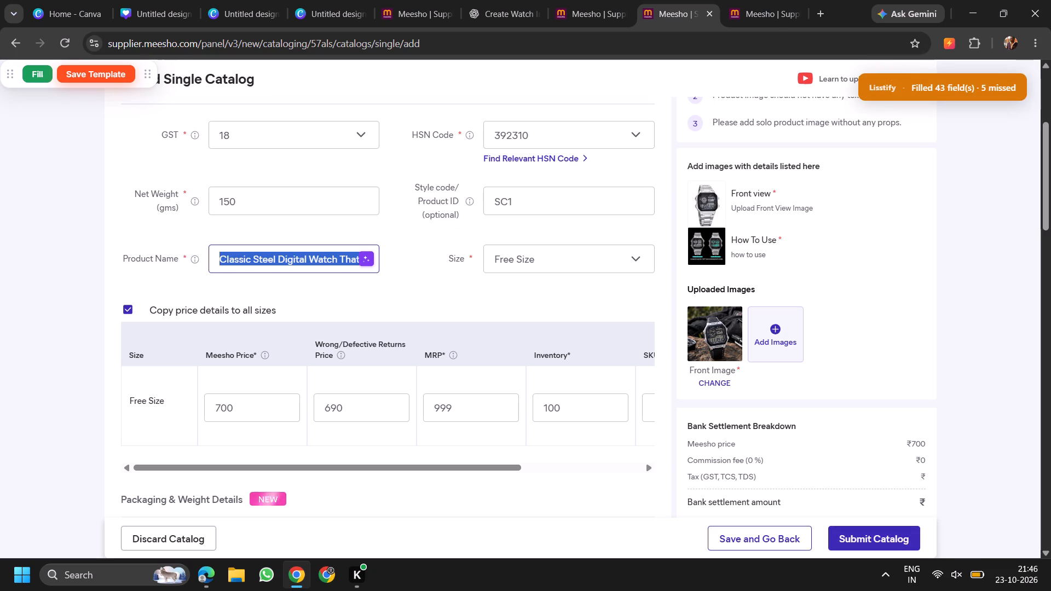
pyautogui.hotkey('ctrl', 'v')
# Set the new catalog's style code/product ID to C117.
pyautogui.click(512, 193)
pyautogui.press('7')
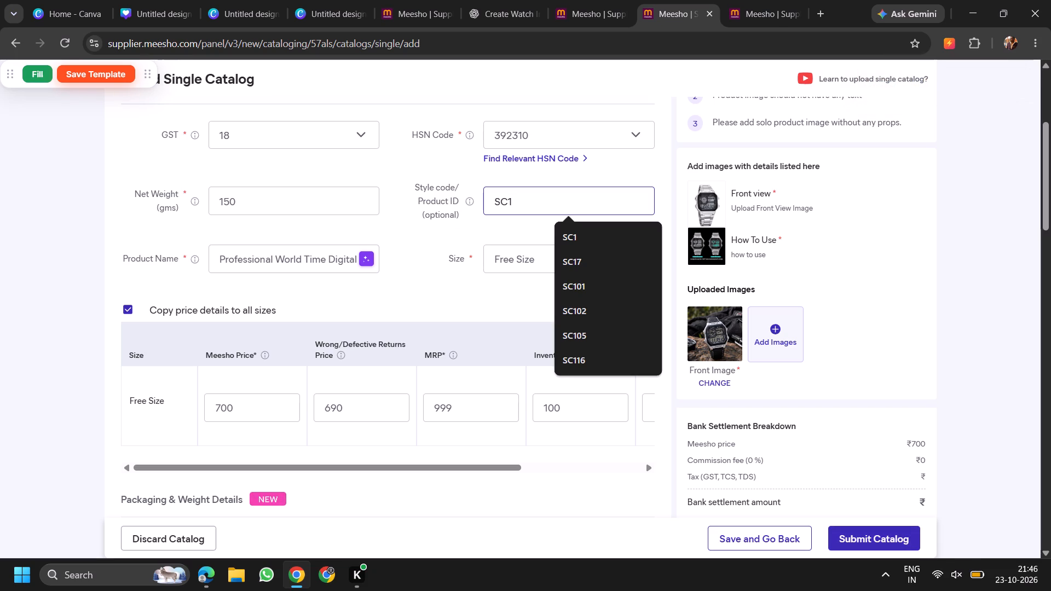
pyautogui.click(503, 198)
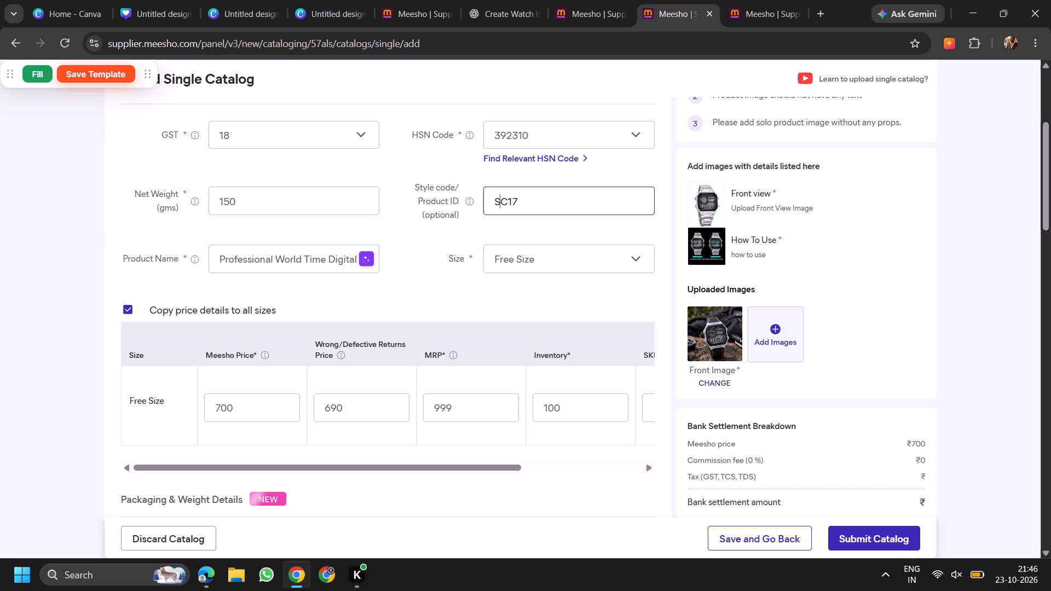
pyautogui.press('BackSpace')
pyautogui.press('0')
pyautogui.press('\\')
pyautogui.press('BackSpace')
pyautogui.press('BackSpace')
pyautogui.press('Right')
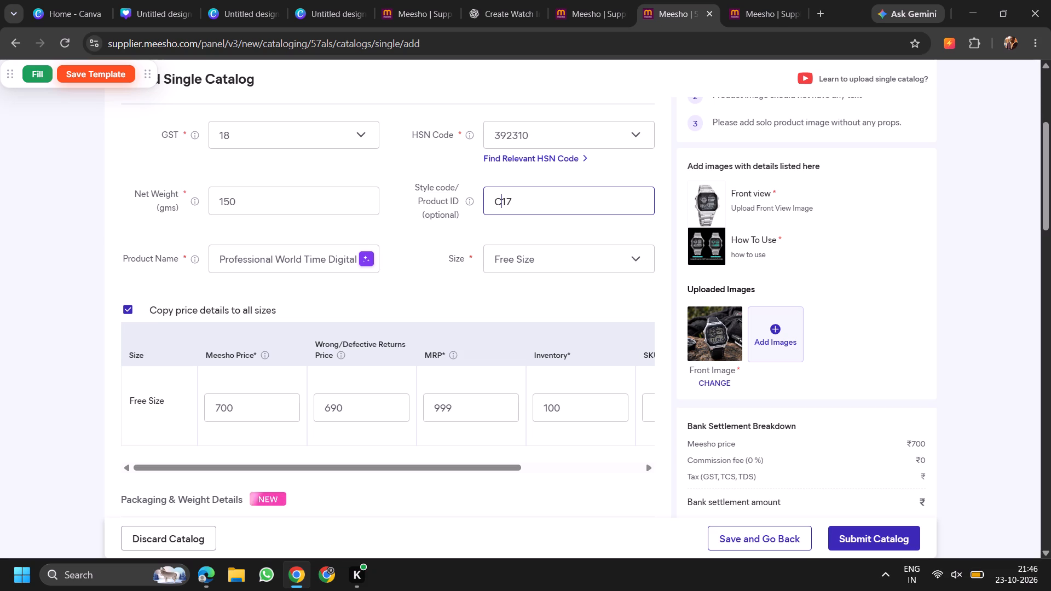
pyautogui.press('1')
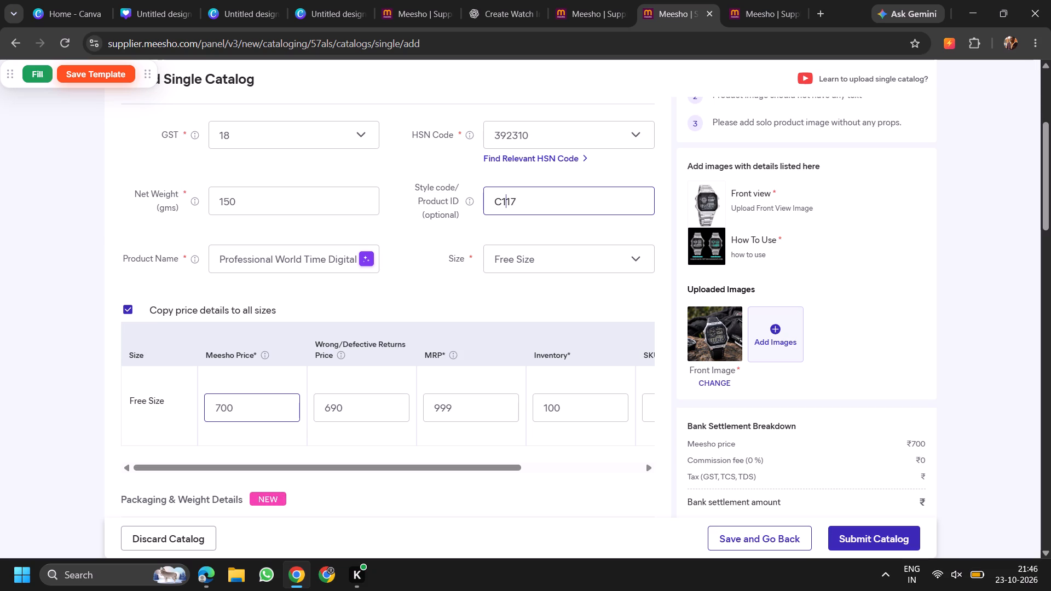
# Set the Free Size variation's Meesho Price to 680.
pyautogui.click(227, 409)
pyautogui.press('BackSpace')
pyautogui.press('BackSpace')
pyautogui.press('BackSpace')
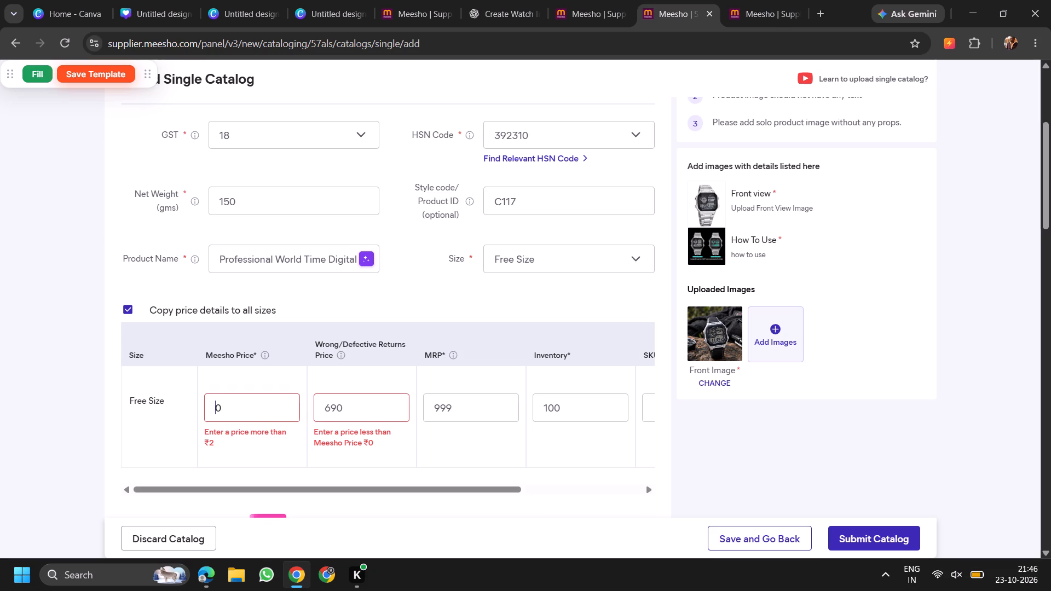
pyautogui.write('69')
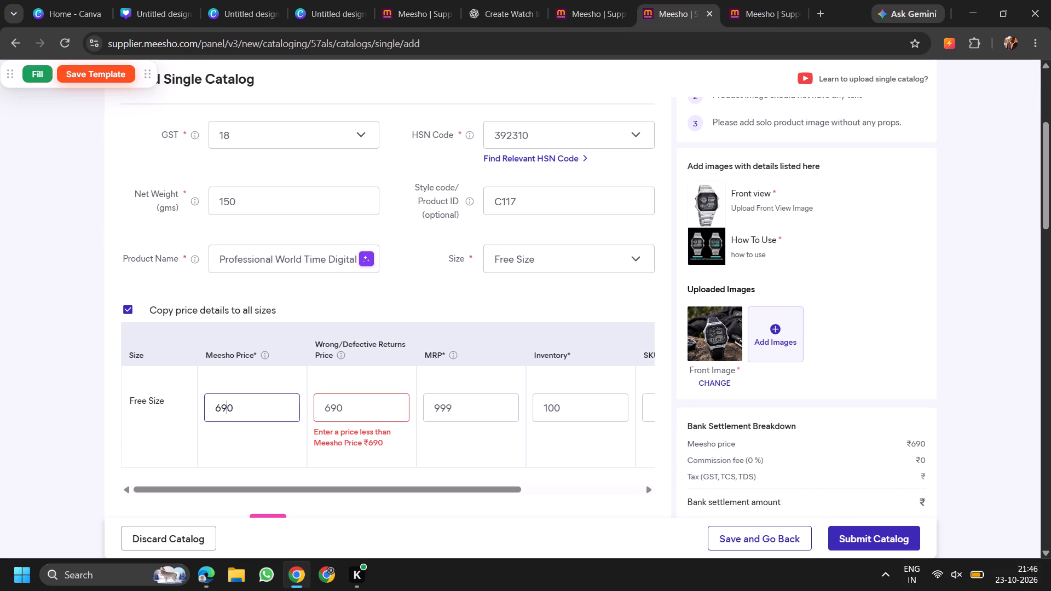
pyautogui.press('BackSpace')
pyautogui.press('8')
pyautogui.press('Right')
# Set the Free Size variation's Wrong/Defective Returns Price to 678.
pyautogui.click(332, 404)
pyautogui.press('Left')
pyautogui.press('BackSpace')
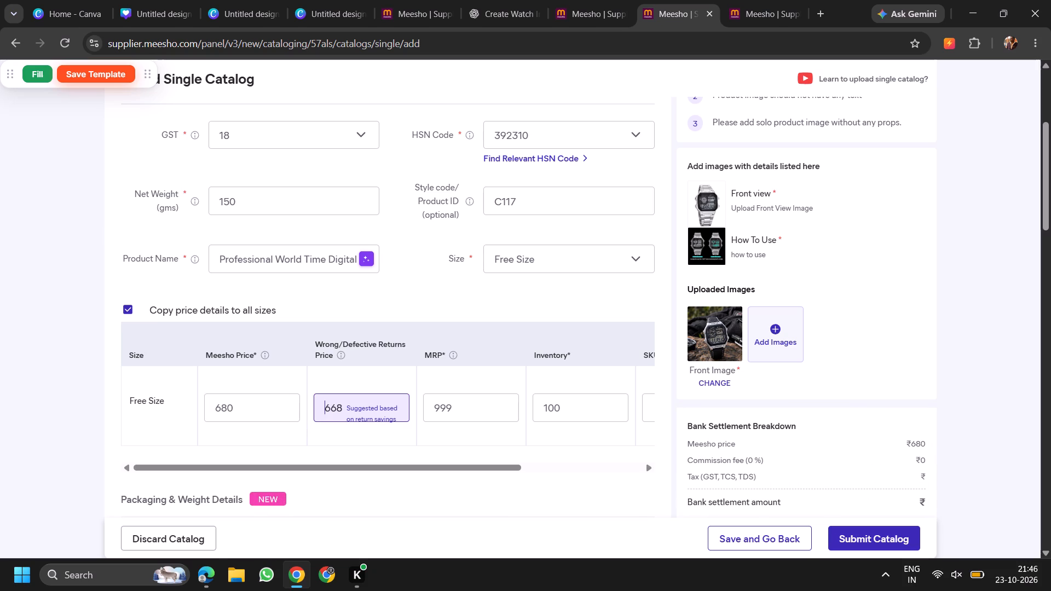
pyautogui.press('Right')
pyautogui.press('Right')
pyautogui.press('BackSpace')
pyautogui.press('7')
# In the packaging details, set the packaging type to Box Packaging and the packaging unit to cm.
pyautogui.scroll(-3, 888, 367)
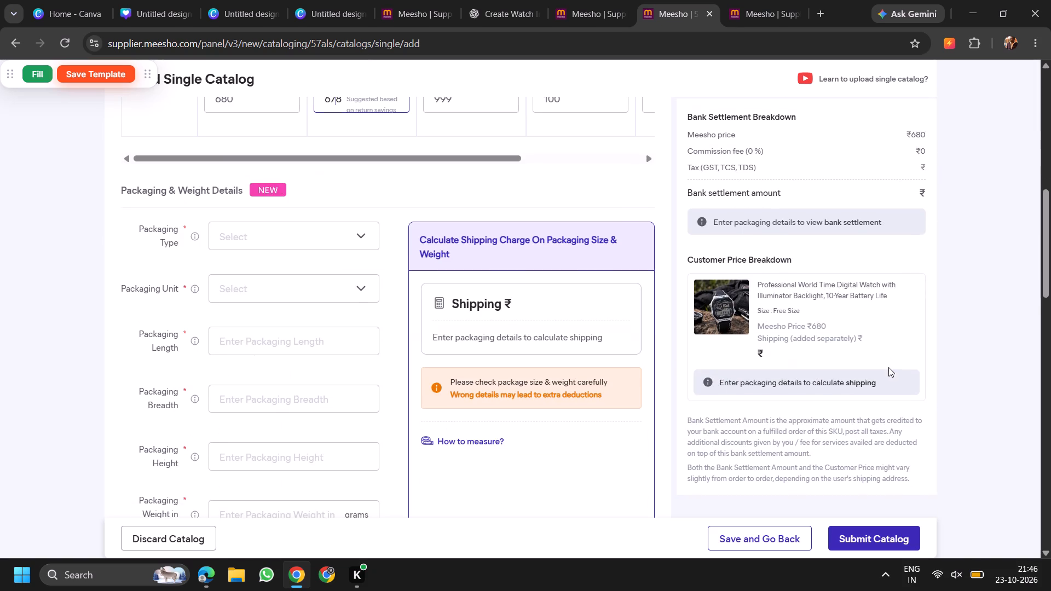
pyautogui.click(342, 240)
pyautogui.click(320, 298)
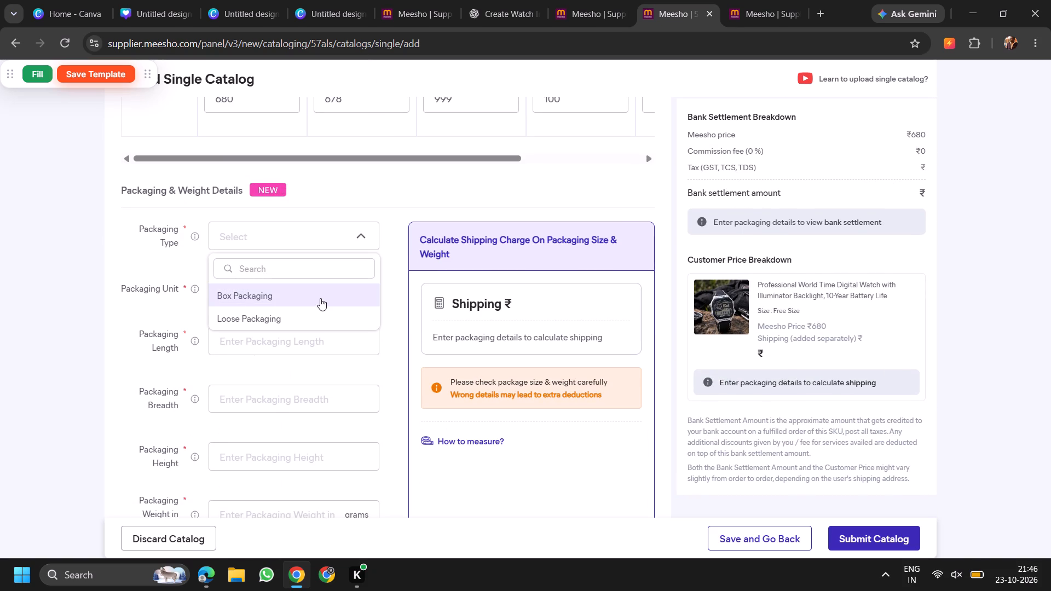
pyautogui.click(320, 298)
pyautogui.click(316, 288)
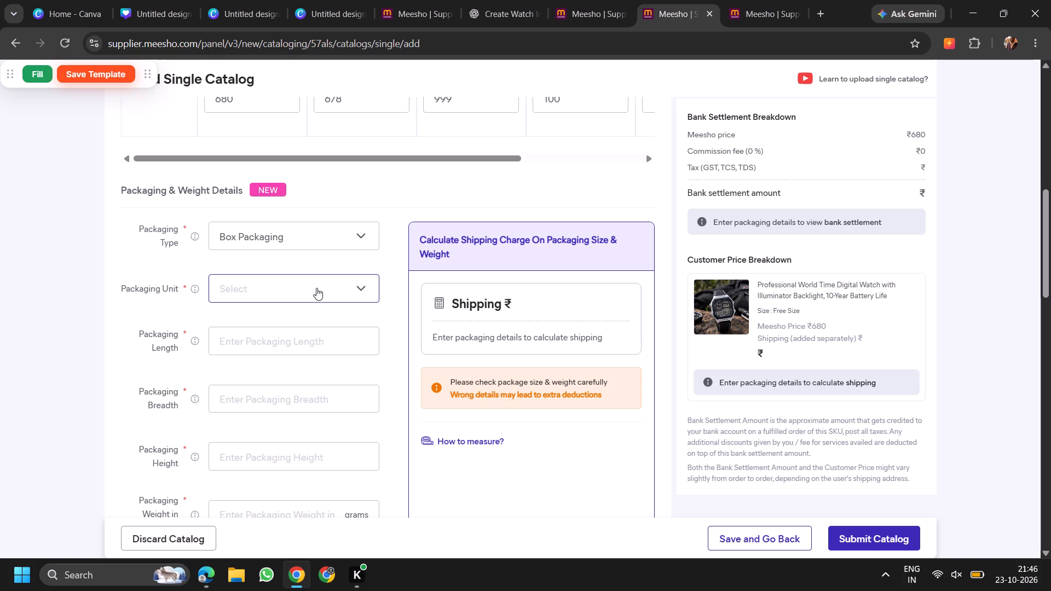
pyautogui.click(290, 346)
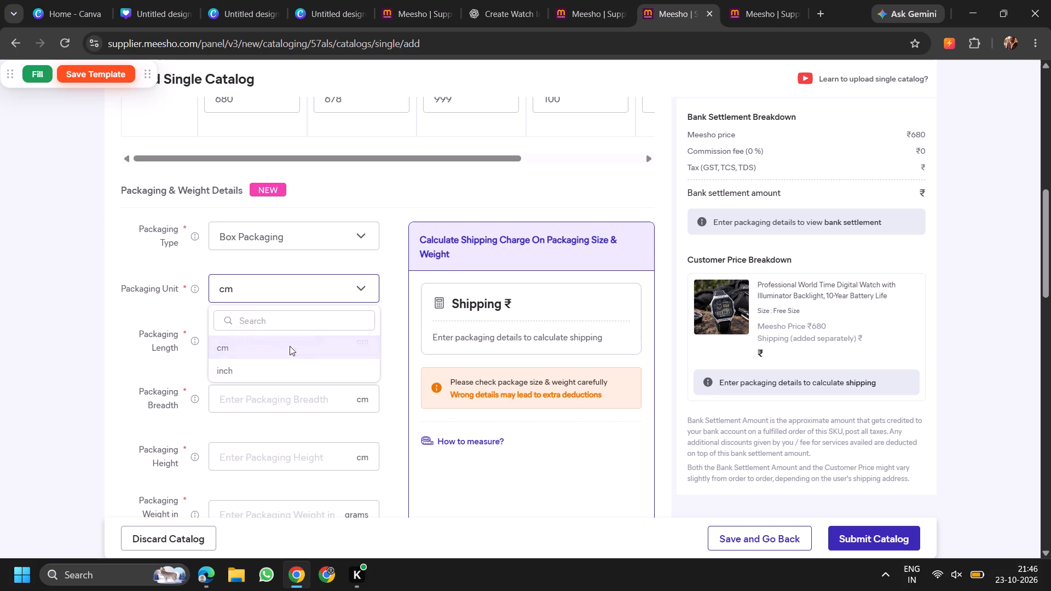
# Enter packaging length 10.5 cm, breadth 1.5 cm, height 1.5 cm and a packaging weight of 150 grams.
pyautogui.click(274, 340)
pyautogui.click(302, 383)
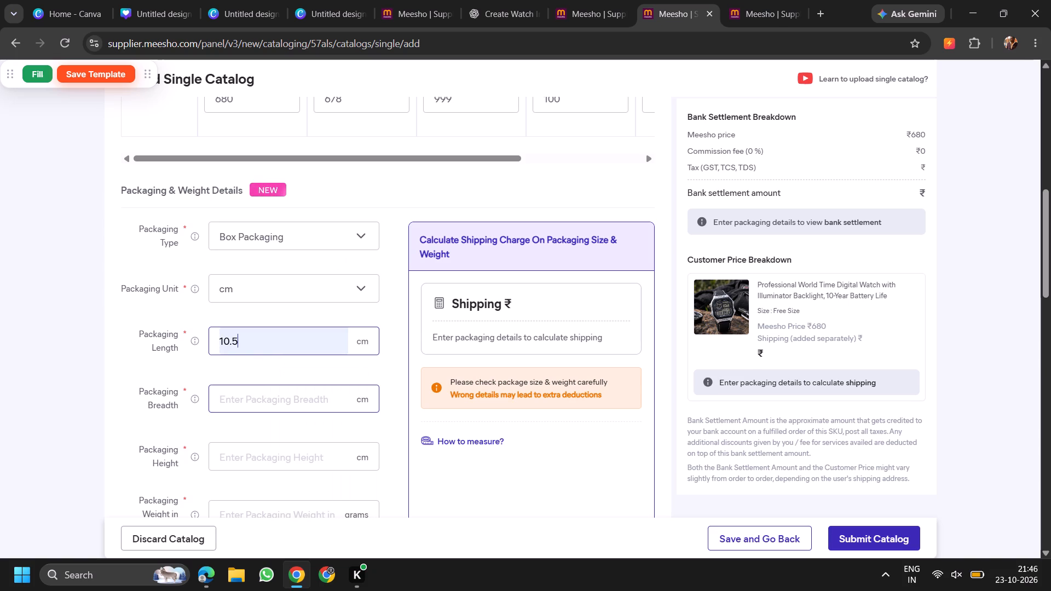
pyautogui.click(281, 399)
pyautogui.click(290, 479)
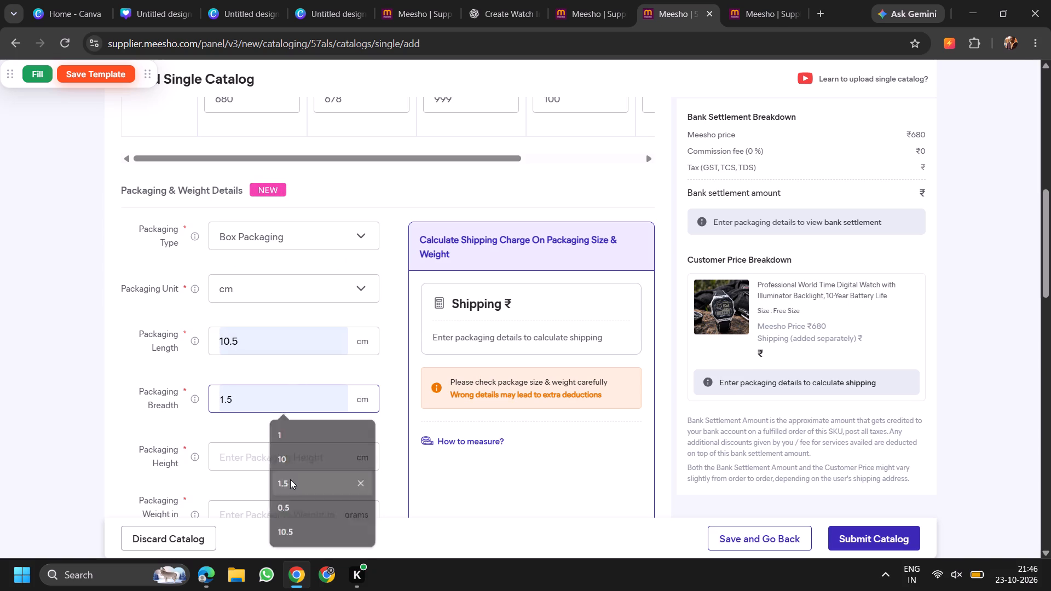
pyautogui.click(290, 479)
pyautogui.click(287, 459)
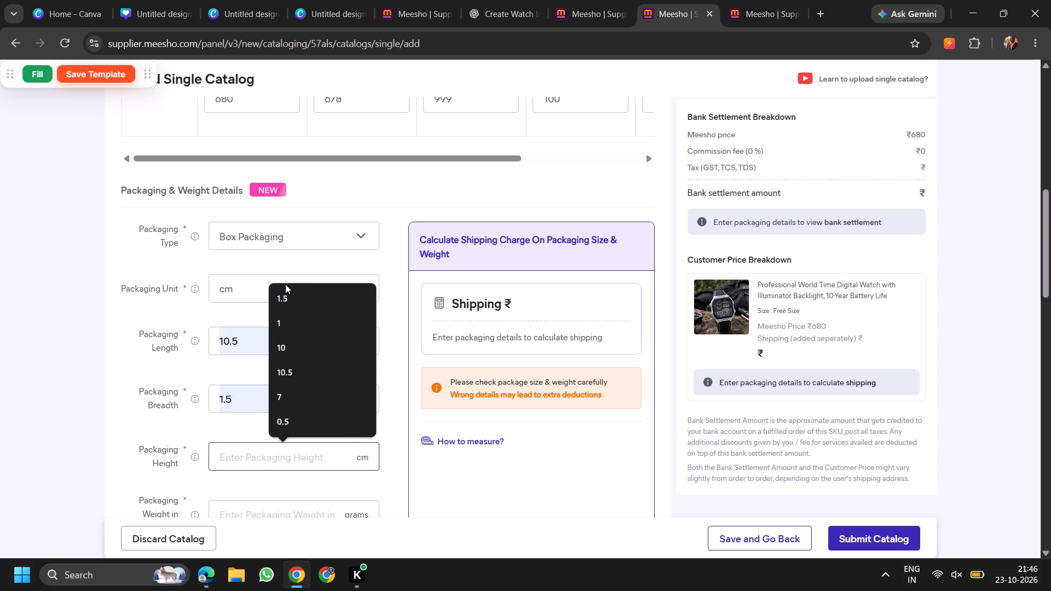
pyautogui.click(294, 305)
pyautogui.scroll(-1, 467, 466)
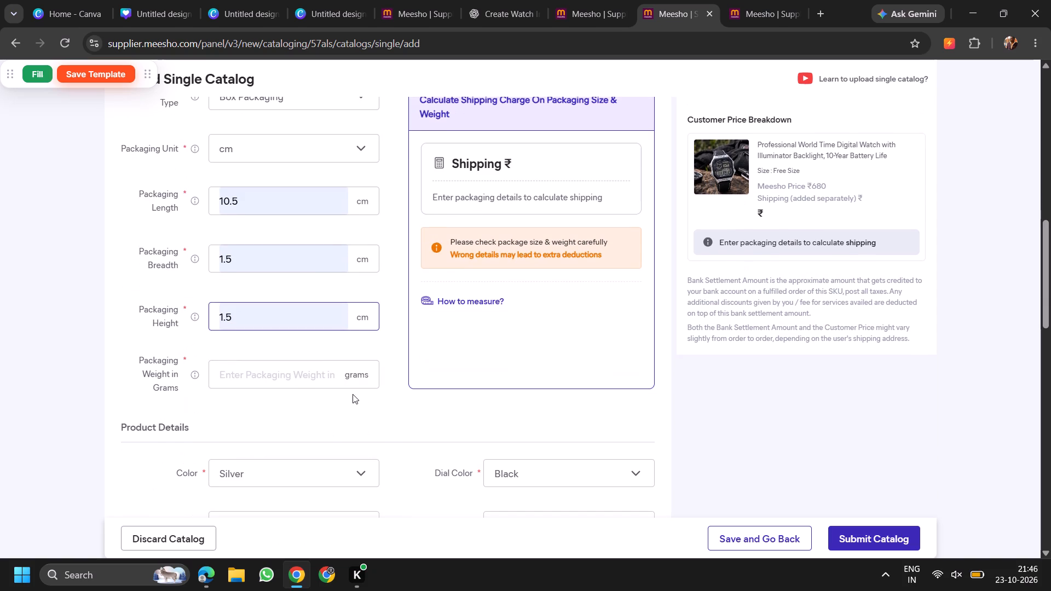
pyautogui.click(296, 379)
pyautogui.write('150')
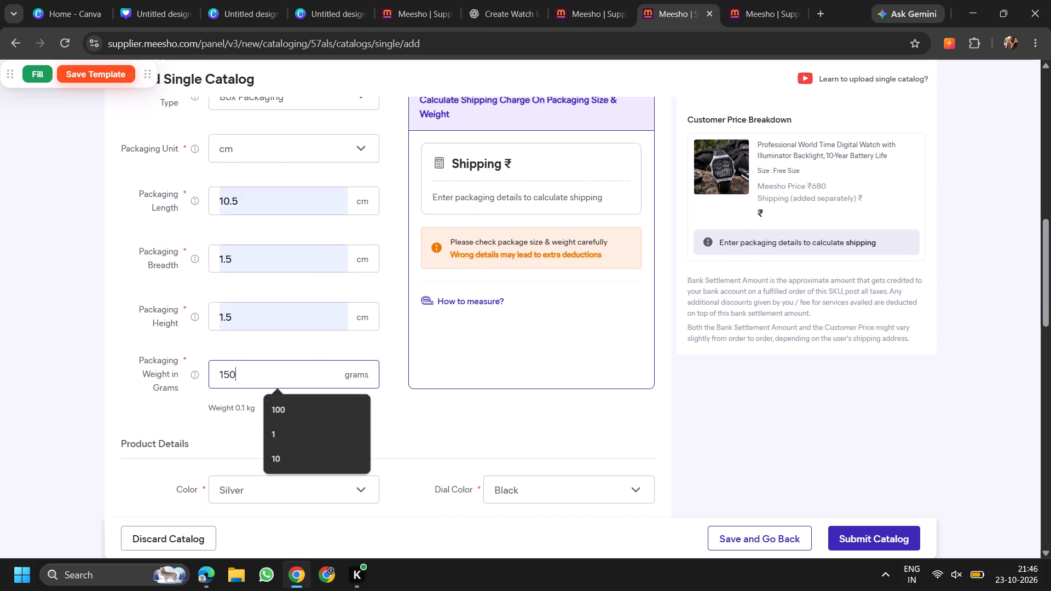
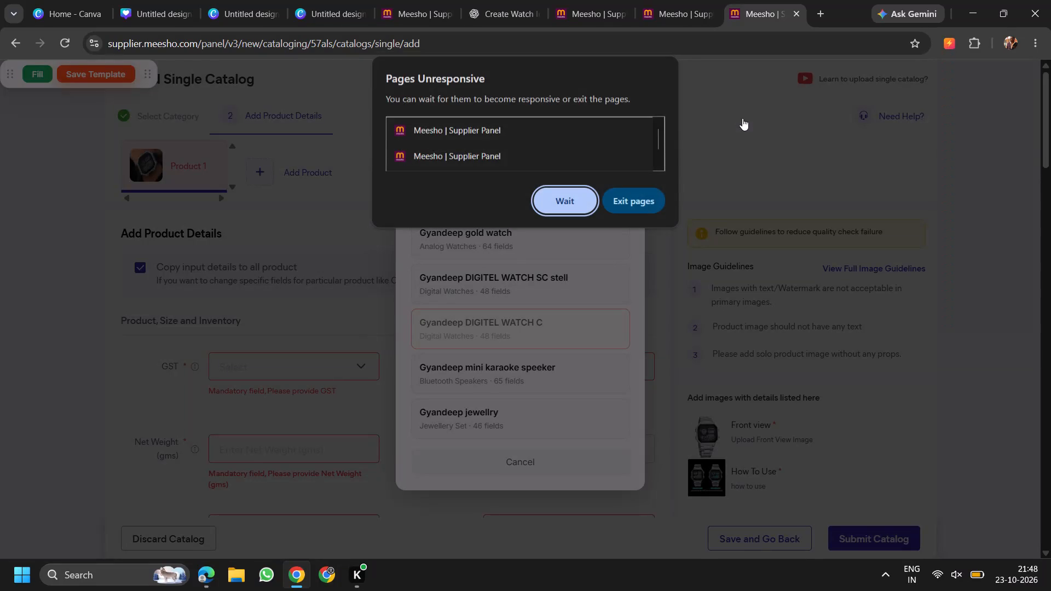
# Keep waiting for the unresponsive Meesho Supplier Panel pages instead of exiting them, so the Gyandeep DIGITEL WATCH C template fill can continue.
pyautogui.click(575, 217)
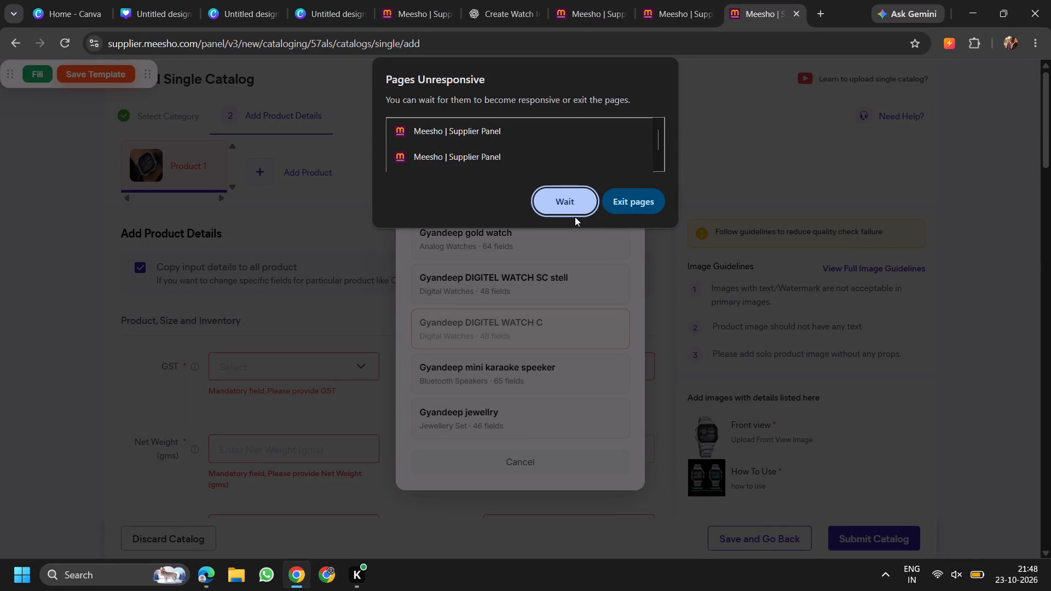
pyautogui.click(571, 208)
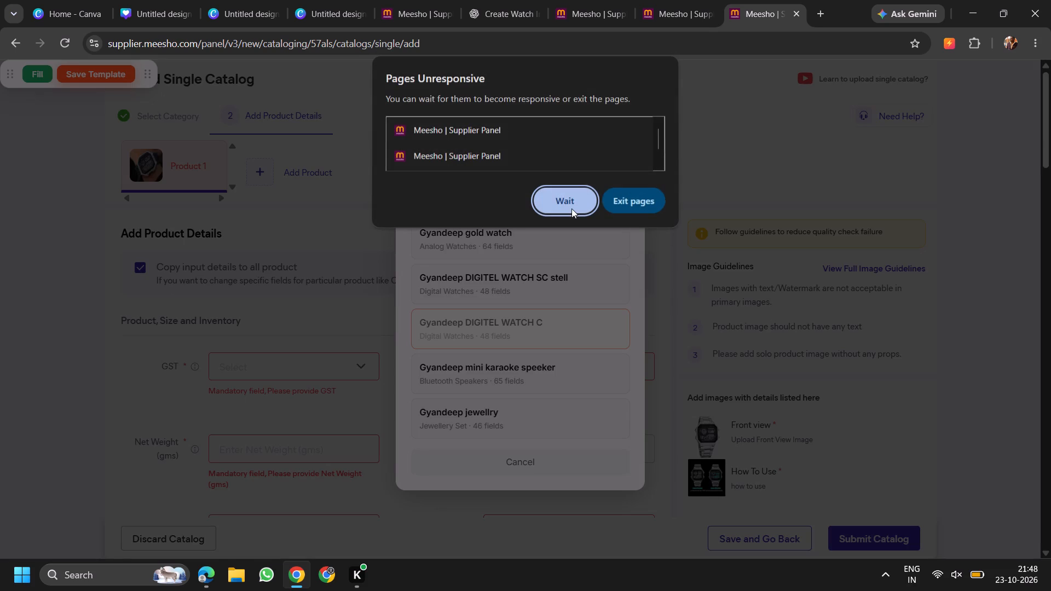
pyautogui.click(571, 208)
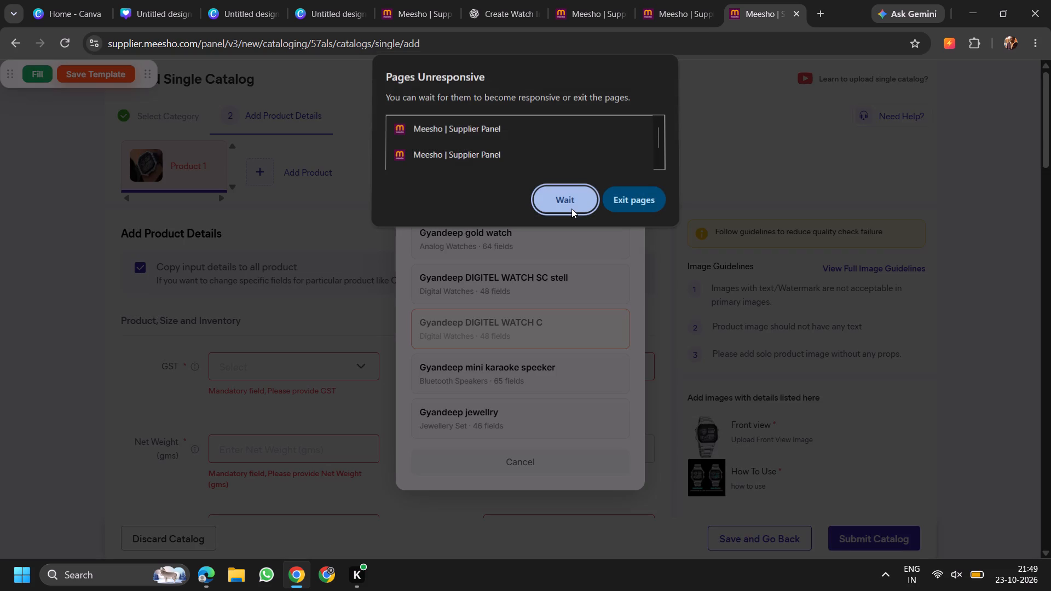
pyautogui.click(571, 208)
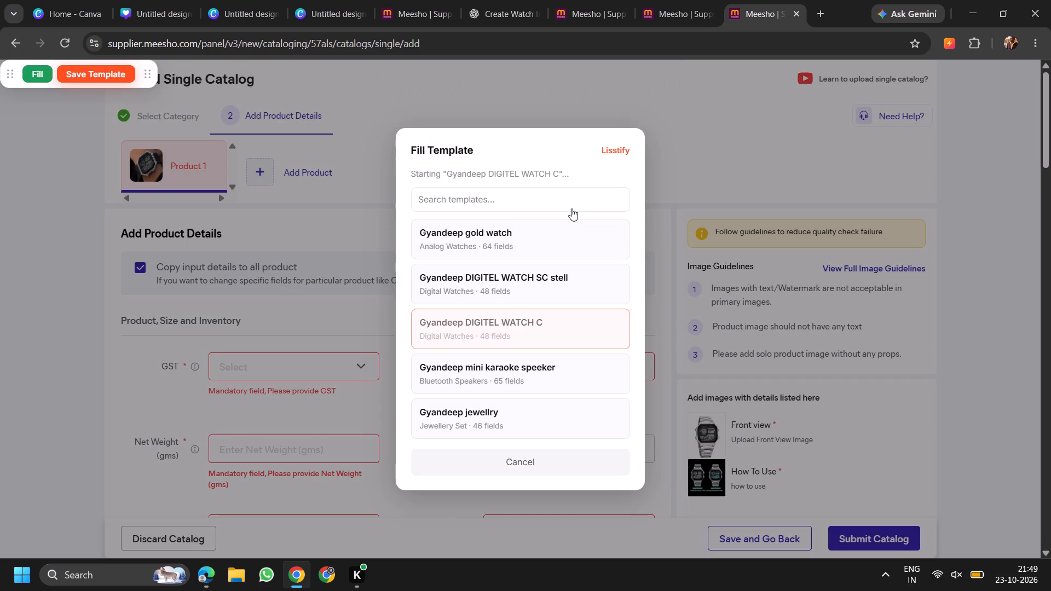
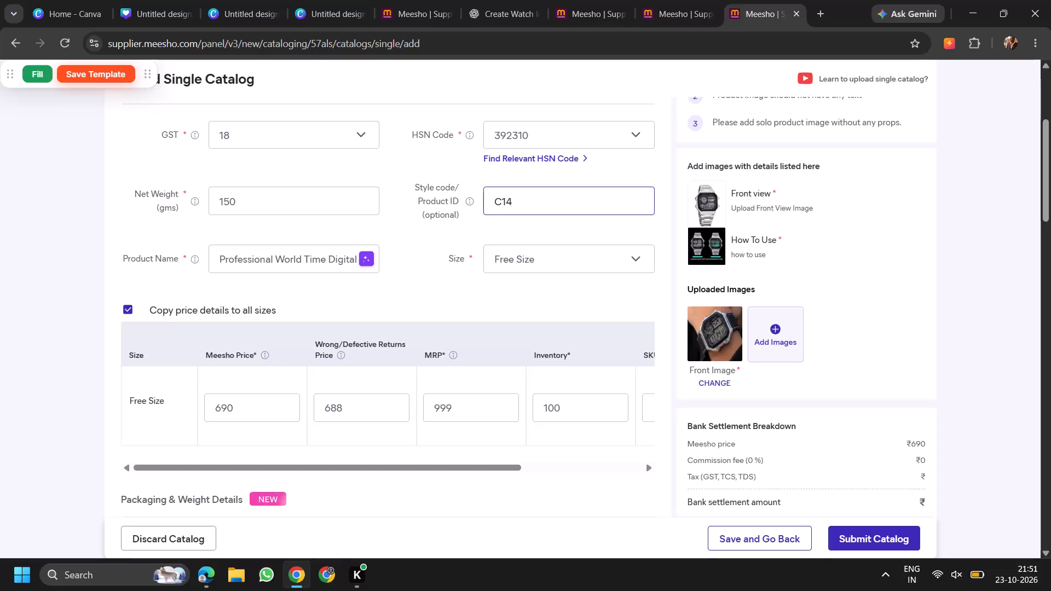
# Set the catalog's style code/product ID to C118.
pyautogui.press('BackSpace')
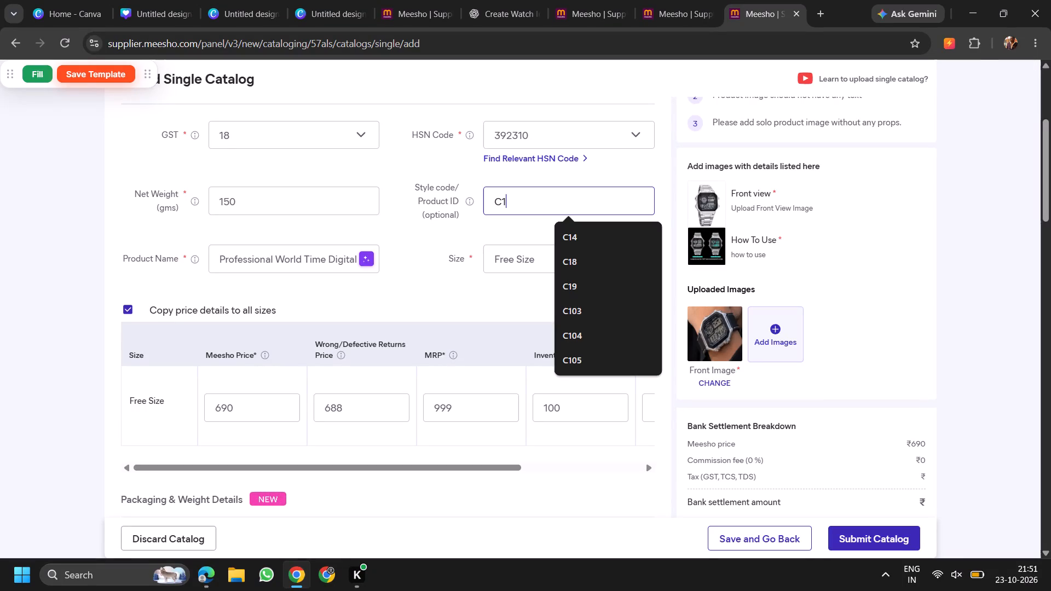
pyautogui.press('1')
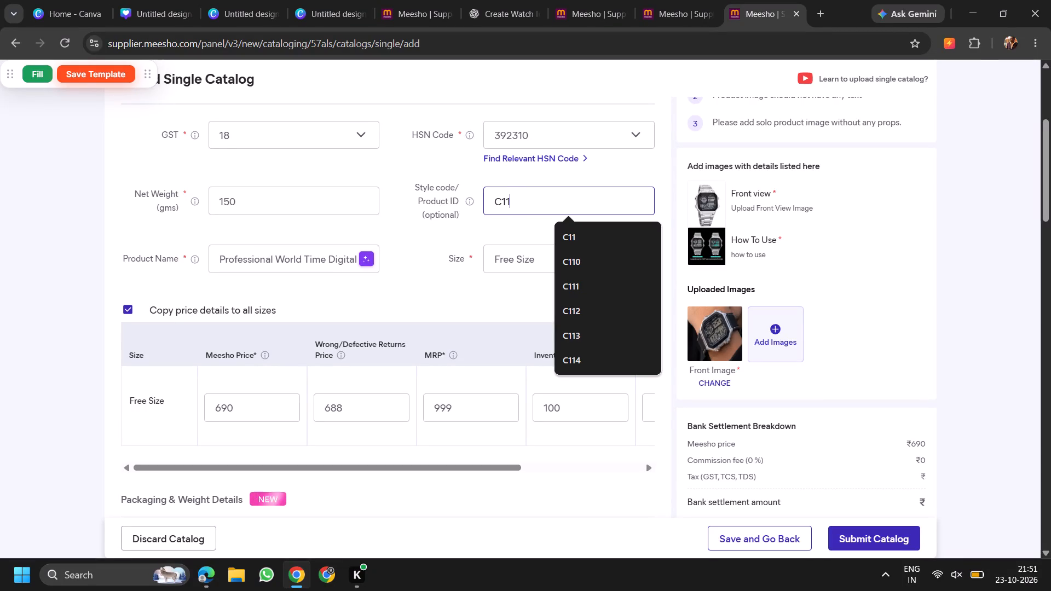
pyautogui.press('8')
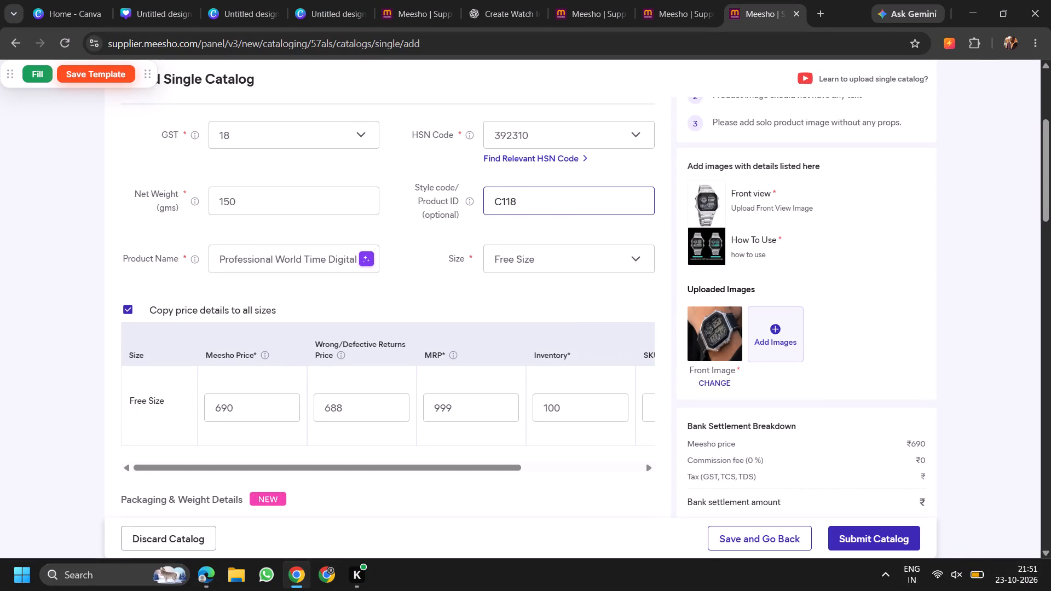
# Set the Free Size Meesho price to 680 and the wrong/defective returns price to 678.
pyautogui.click(226, 410)
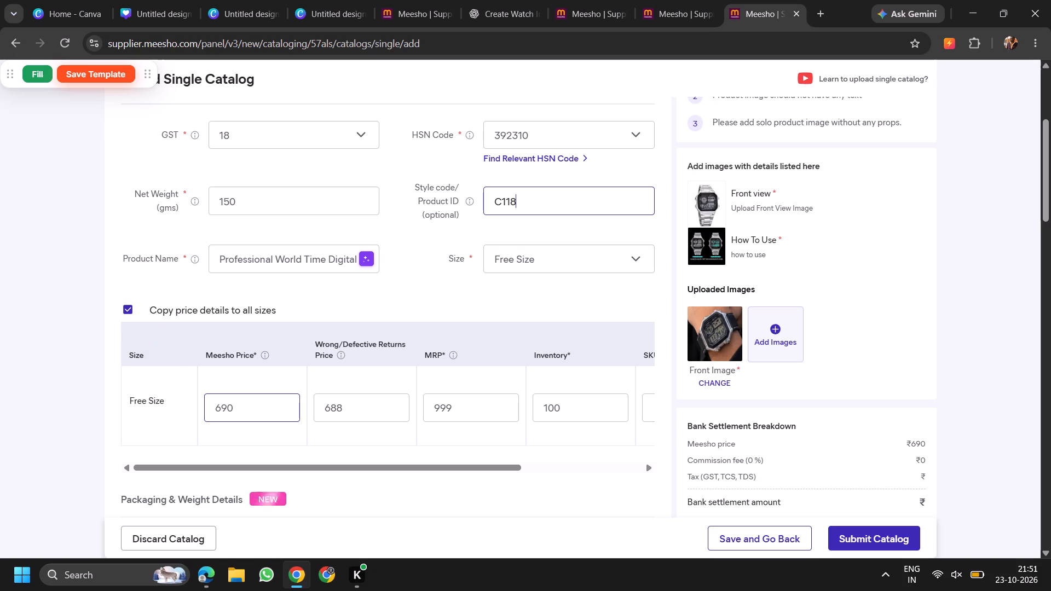
pyautogui.press('BackSpace')
pyautogui.press('8')
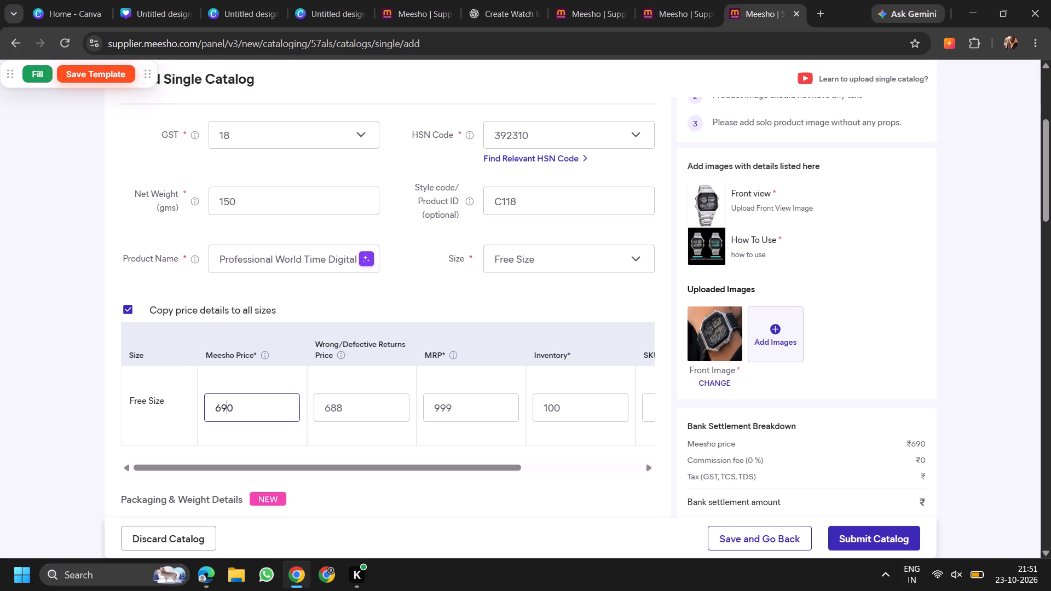
pyautogui.click(337, 410)
pyautogui.press('BackSpace')
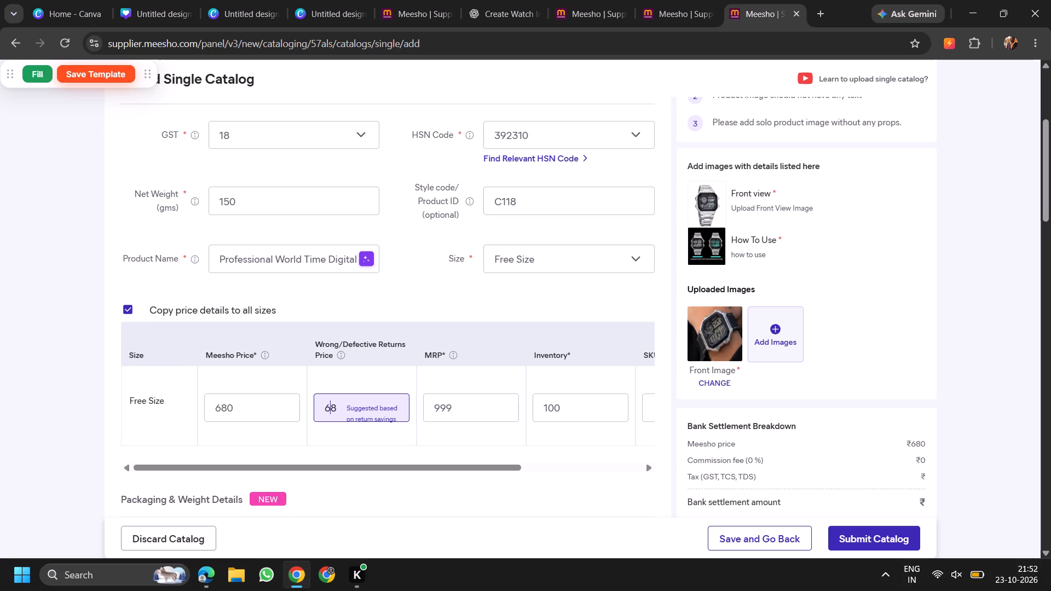
pyautogui.press('7')
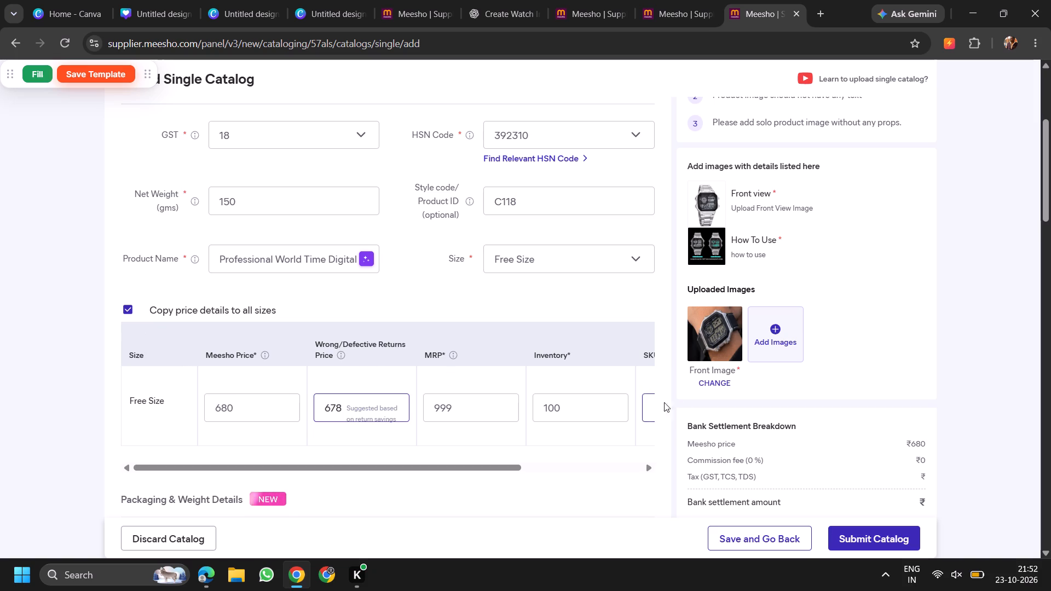
# Add three Gemini-generated watch images from the Screenshots folder to the catalog: 1n5rgs side view, gktir4 case back and qd6hy3 feature overview.
pyautogui.click(757, 335)
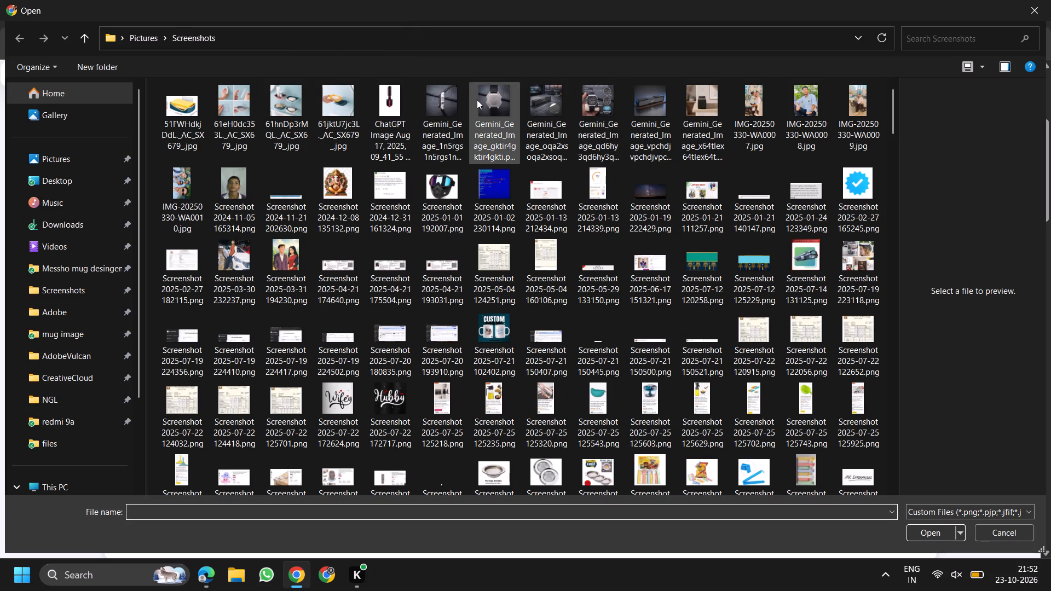
pyautogui.keyDown('ctrl'); pyautogui.click(459, 94); pyautogui.keyUp('ctrl')
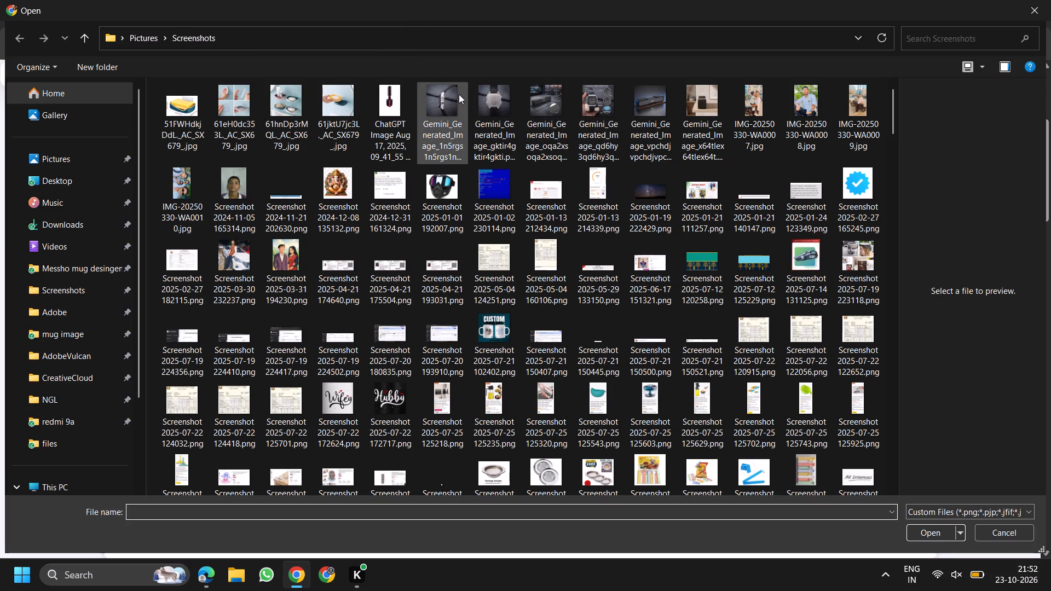
pyautogui.keyDown('ctrl'); pyautogui.click(495, 106); pyautogui.keyUp('ctrl')
pyautogui.keyDown('ctrl'); pyautogui.click(599, 108); pyautogui.keyUp('ctrl')
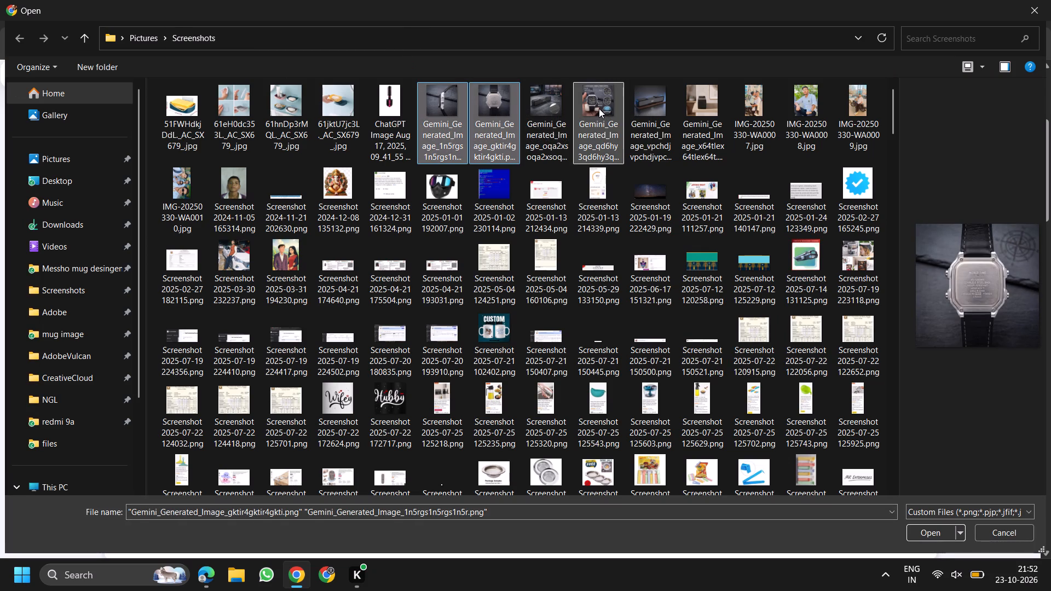
pyautogui.click(938, 535)
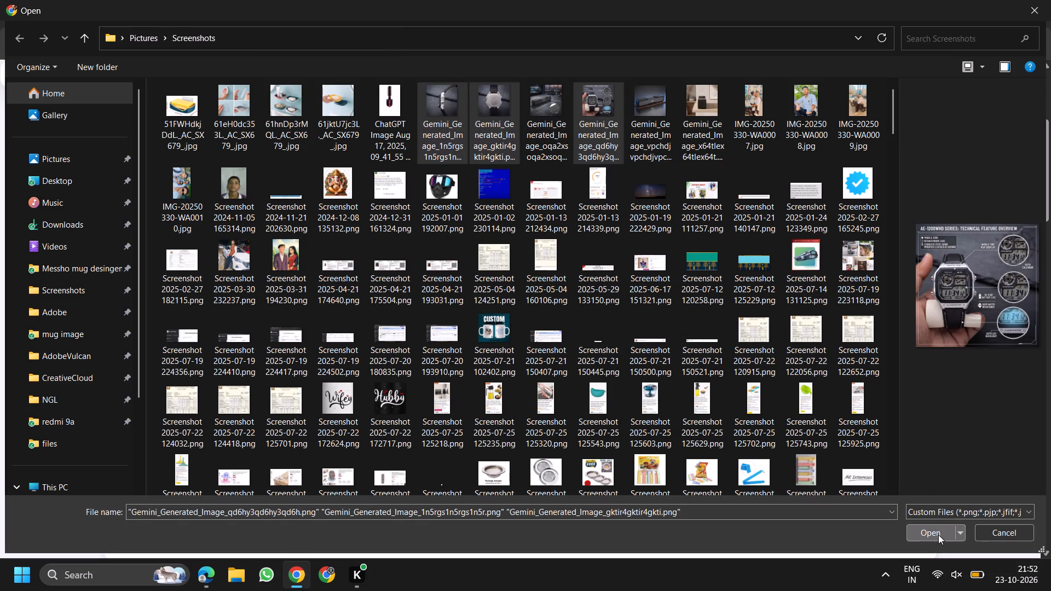